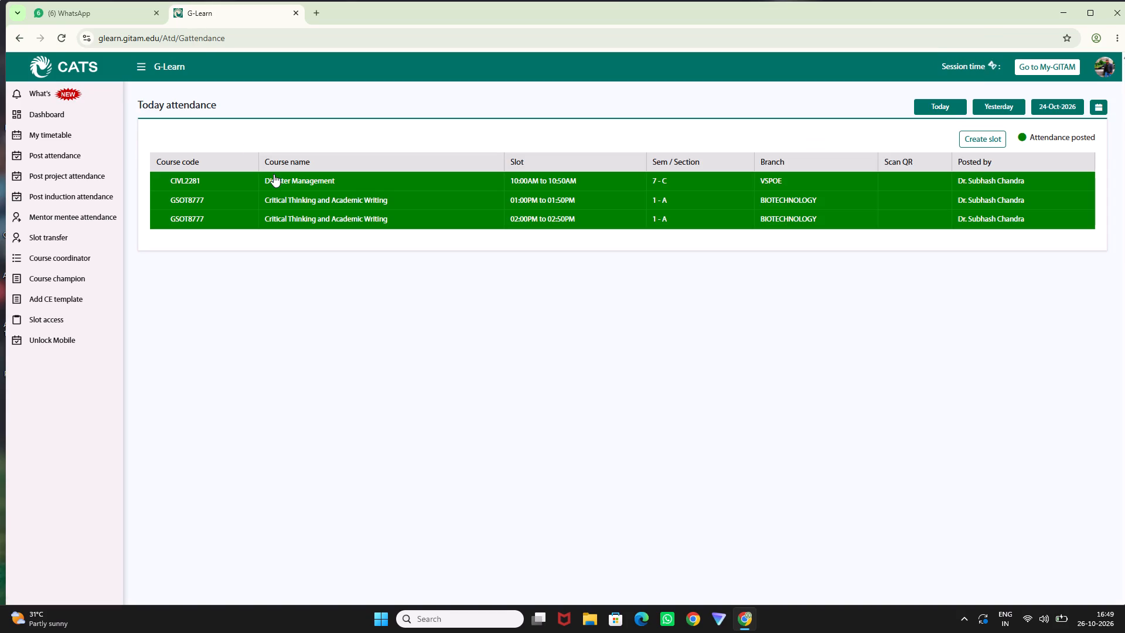
Open the student attendance list for the Disaster Management class in the 10:00AM to 10:50AM slot.
click(277, 182)
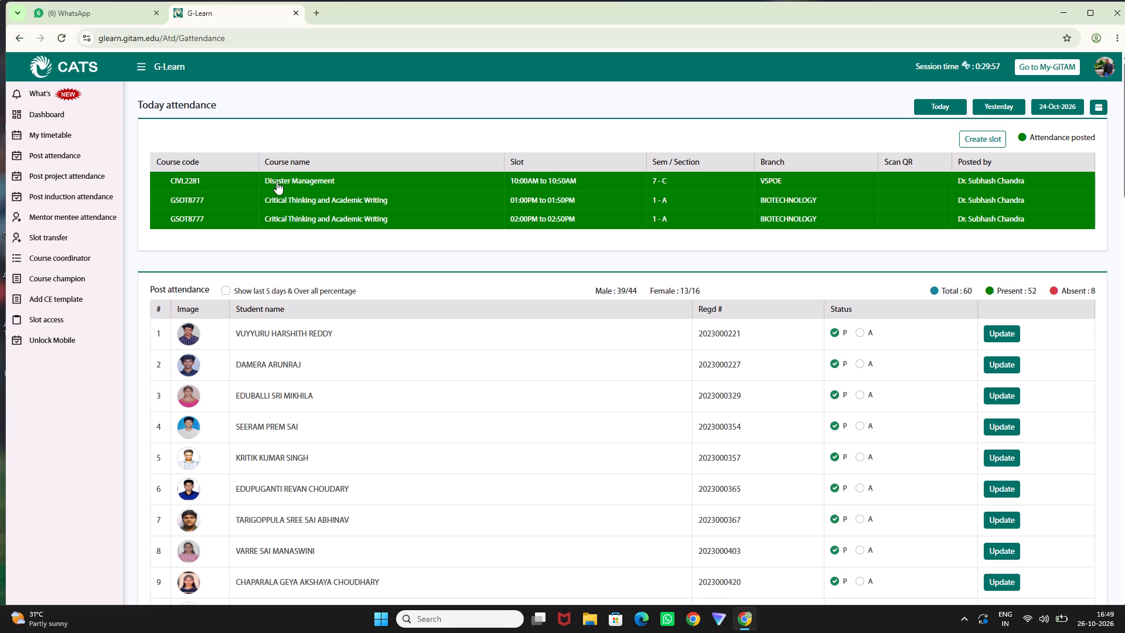
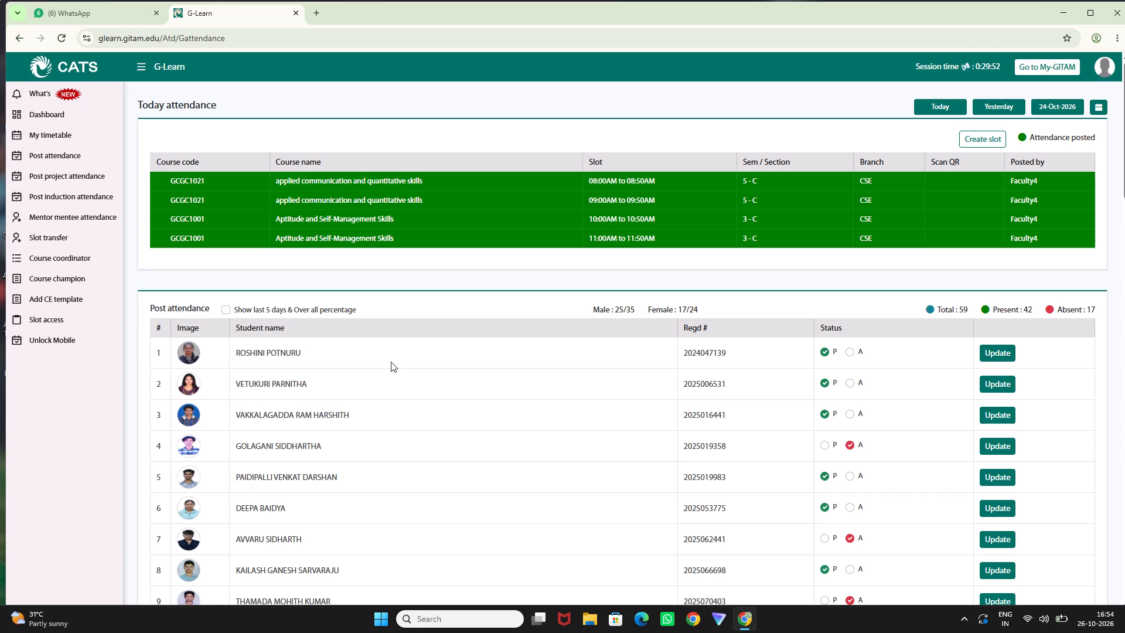
Examine the posted attendance list of the currently open slot for the students' present and absent marks.
scroll(391, 362, down, 19)
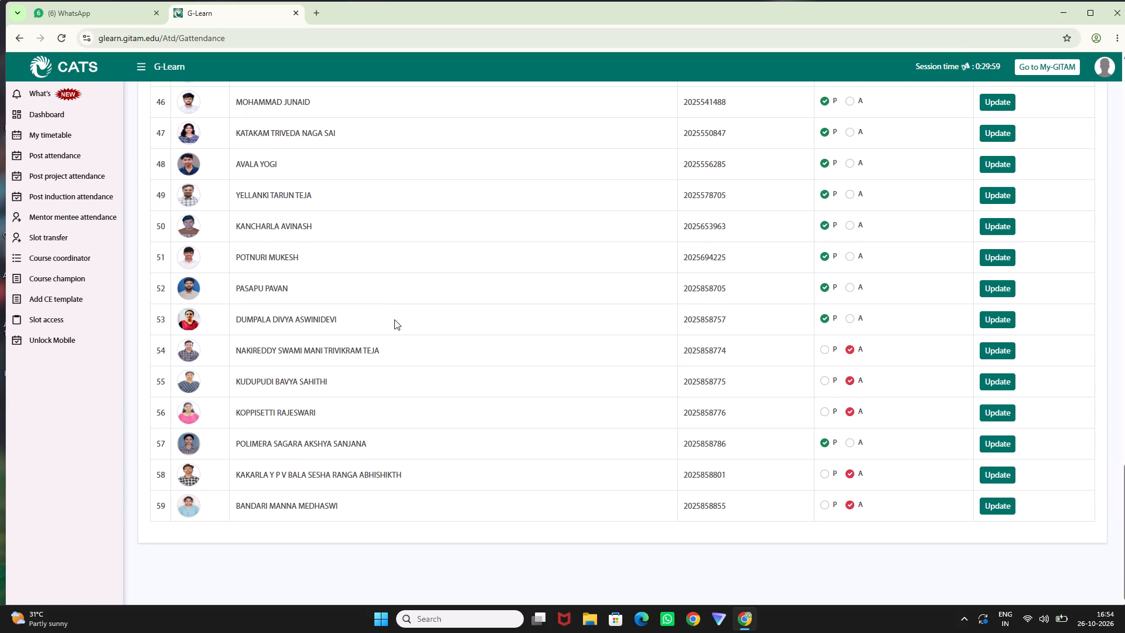
scroll(276, 313, up, 1)
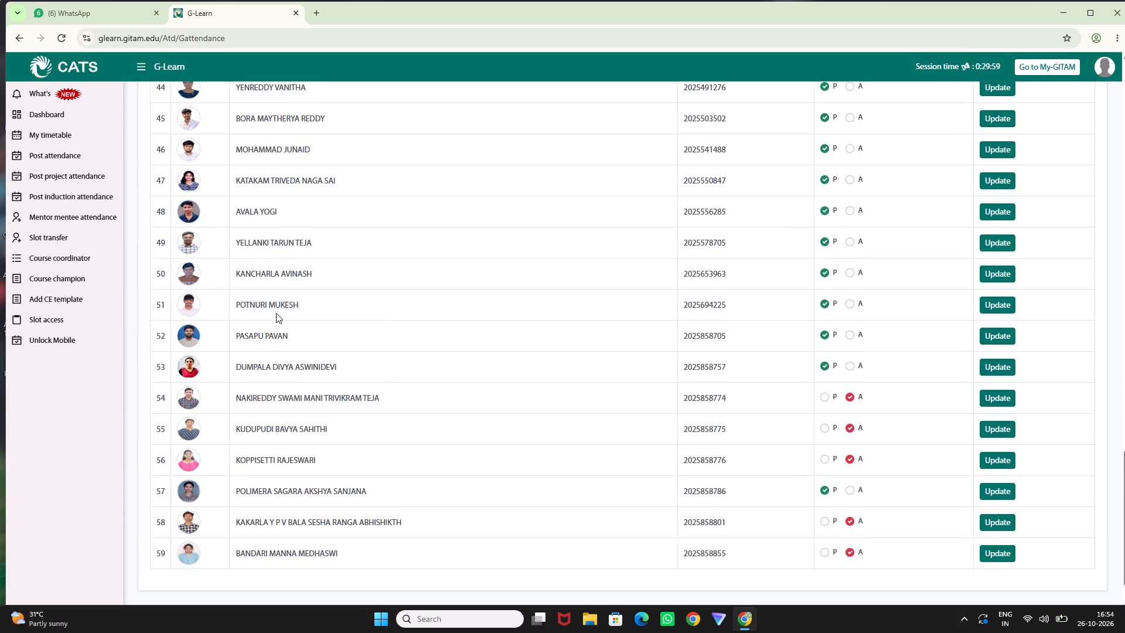
scroll(276, 313, up, 9)
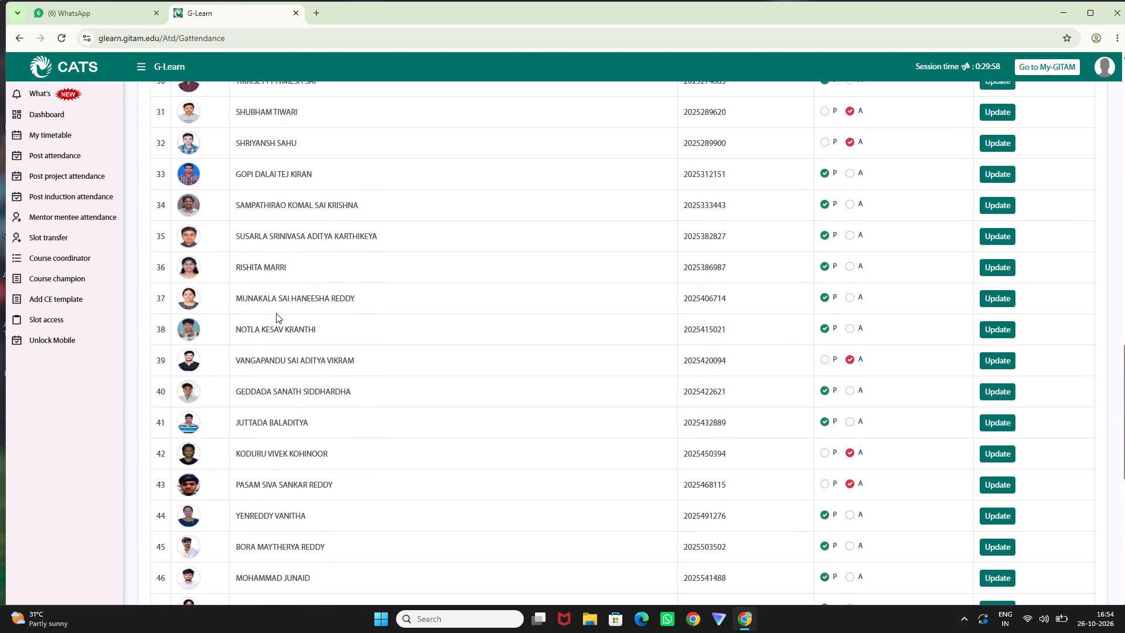
scroll(276, 313, up, 20)
scroll(276, 313, up, 1)
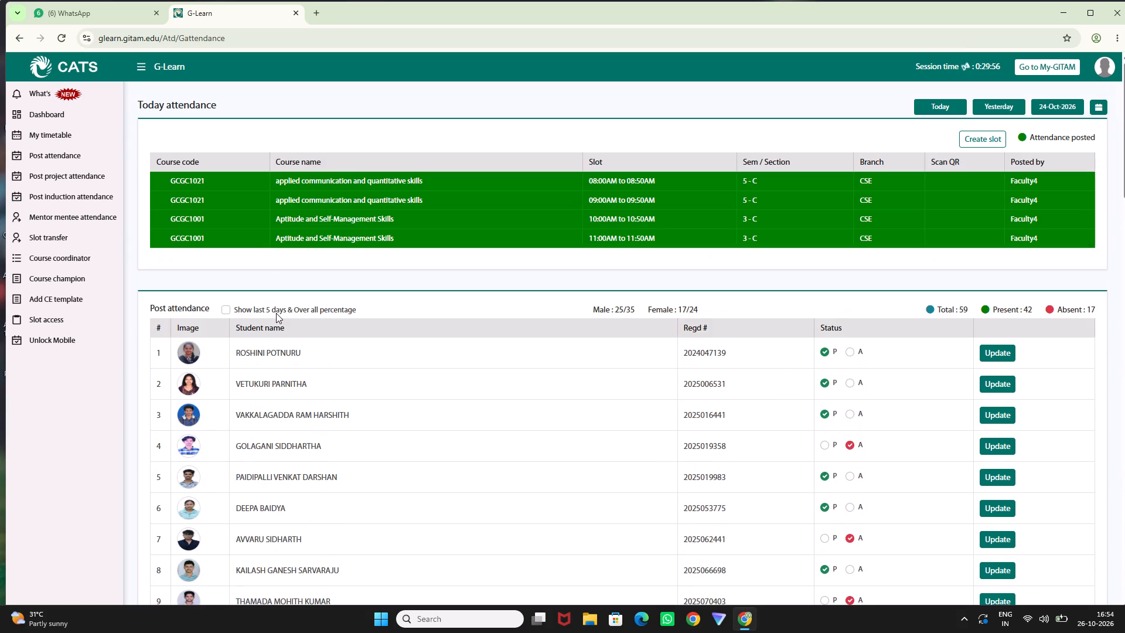
Open the posted attendance of the GCGC1021 slot from 08:00AM to 08:50AM and look through its student list.
click(314, 181)
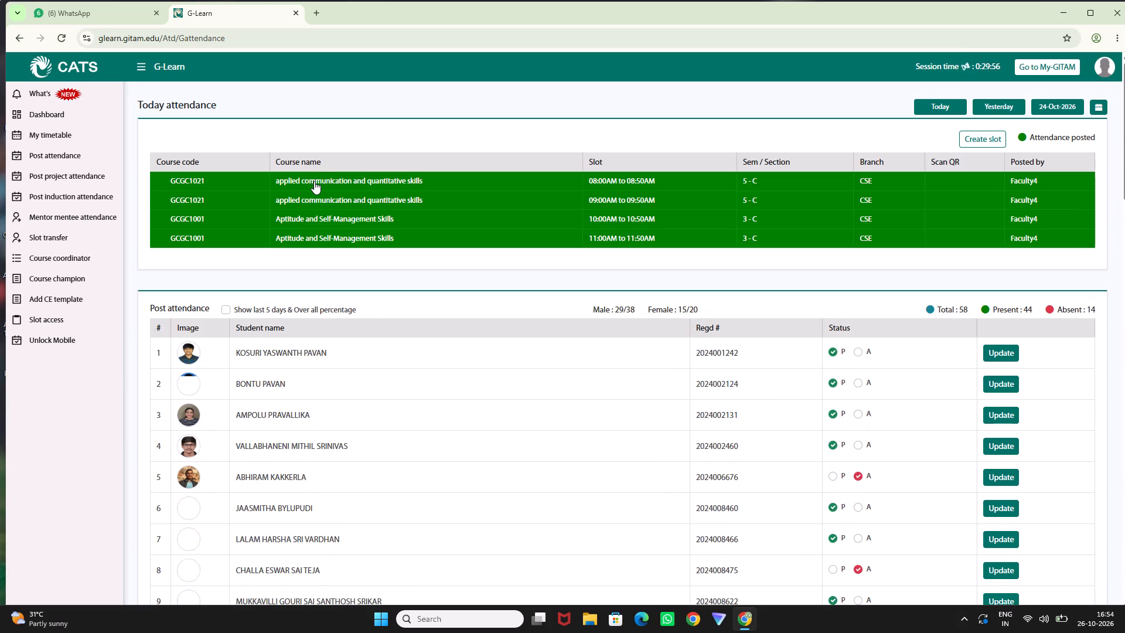
scroll(314, 181, down, 20)
scroll(314, 181, down, 3)
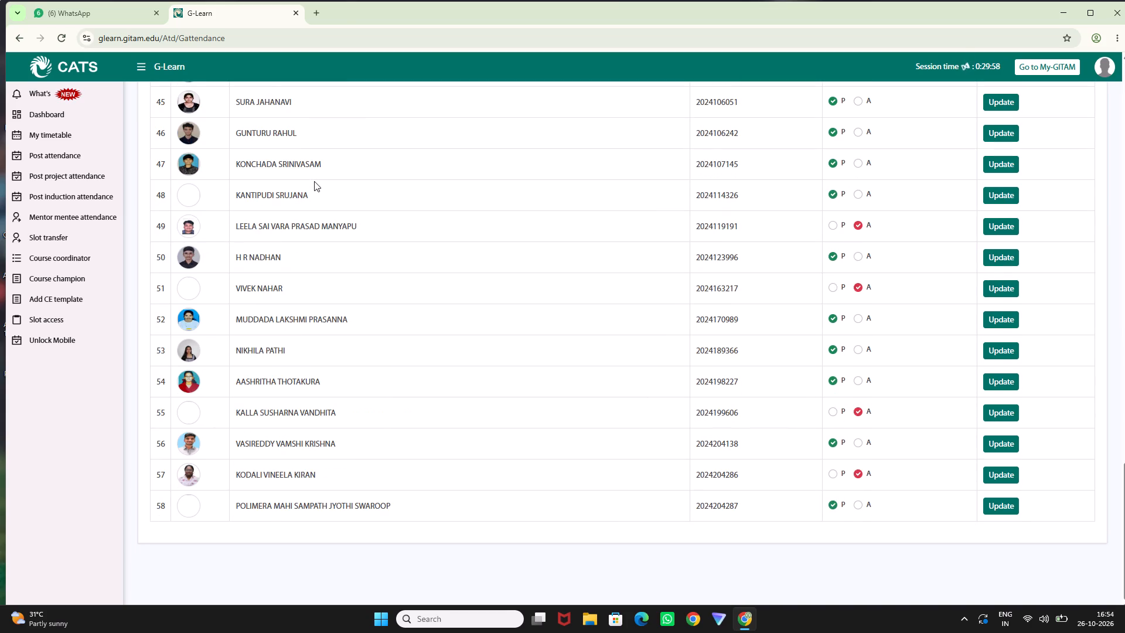
scroll(314, 181, down, 8)
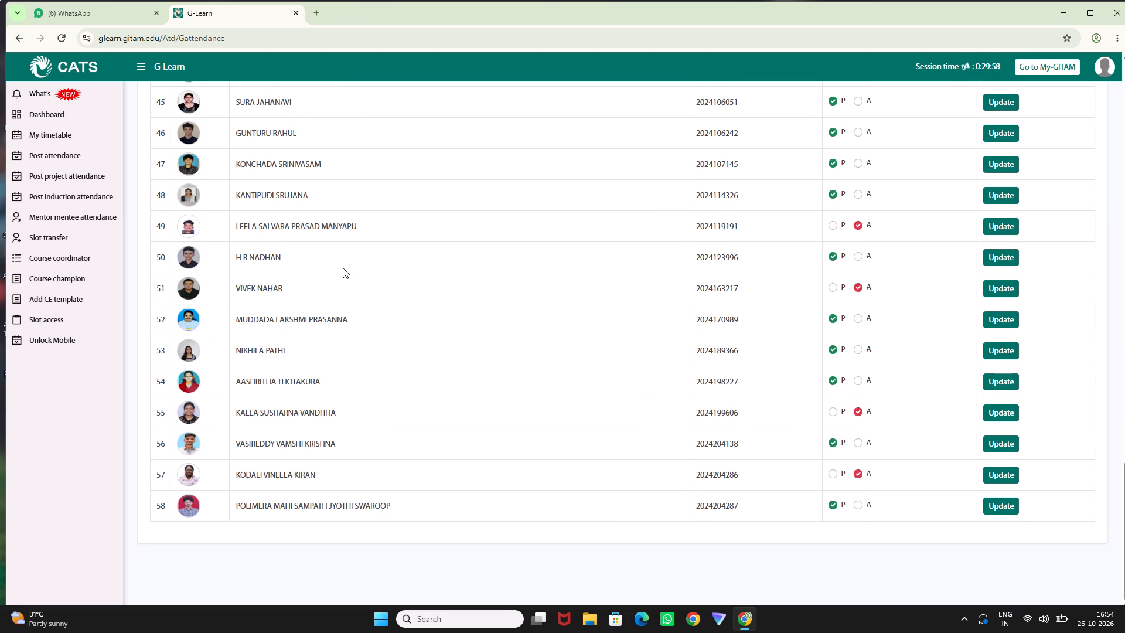
Search the attendance page of this slot for text starting with "d".
key(ctrl+f)
key(d)
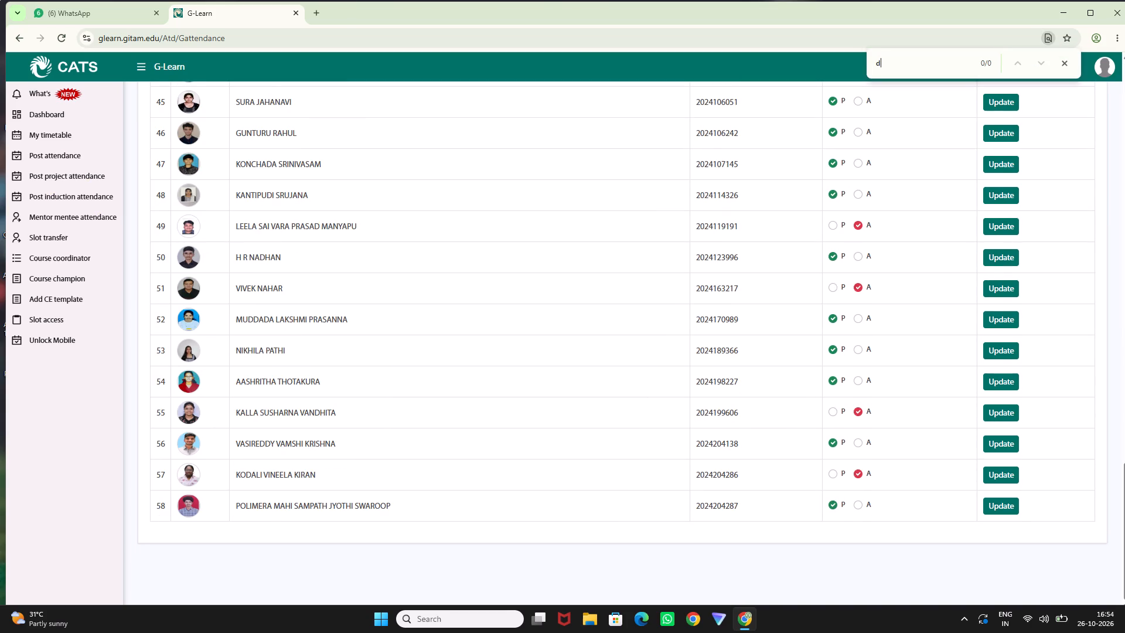
Search the attendance list for "dines" and update the matching student's attendance in row 44 to present (P).
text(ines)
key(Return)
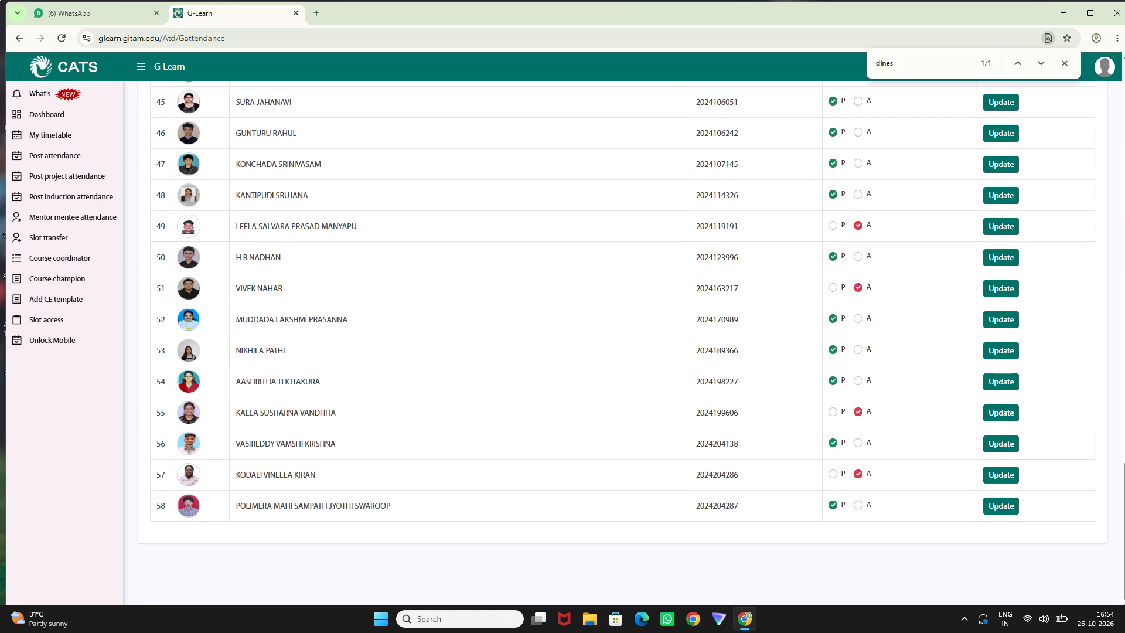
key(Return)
scroll(217, 377, up, 1)
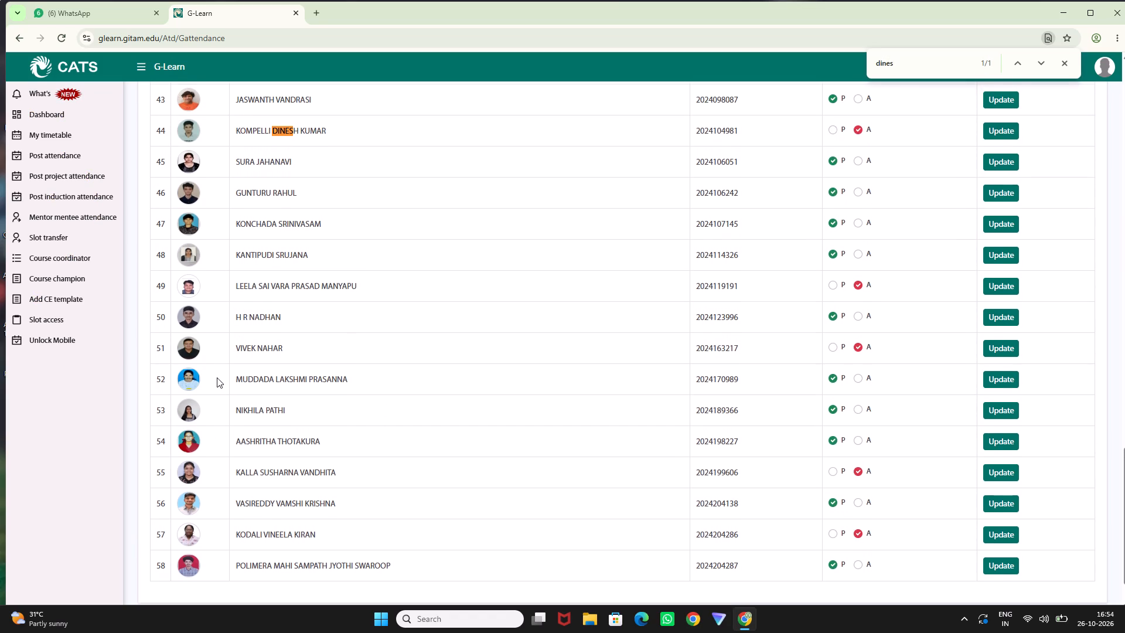
scroll(217, 377, up, 1)
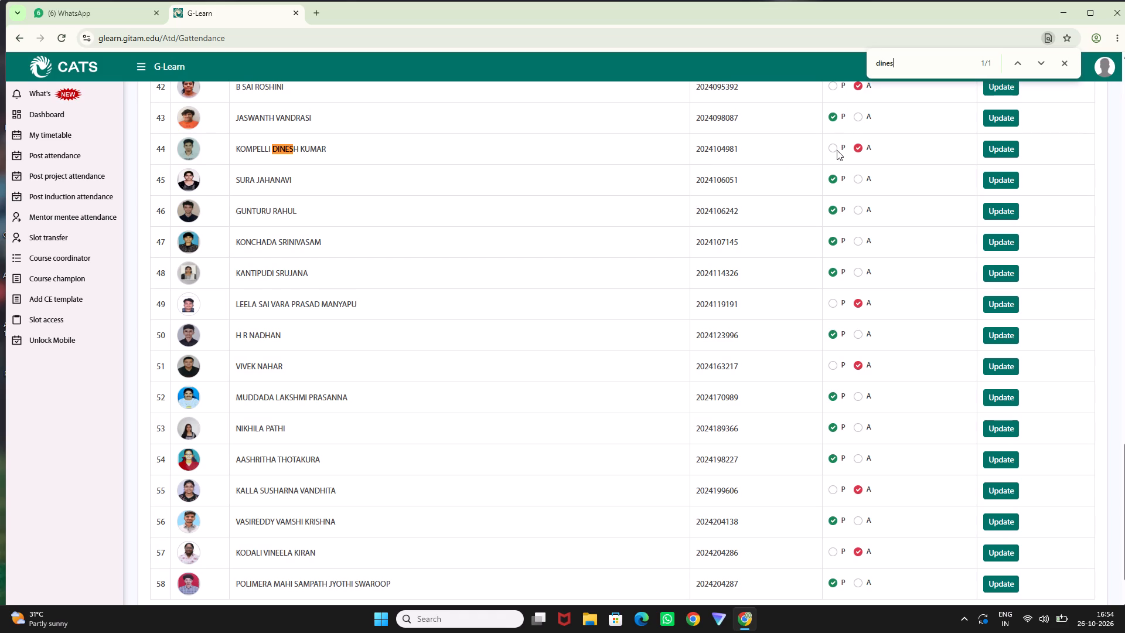
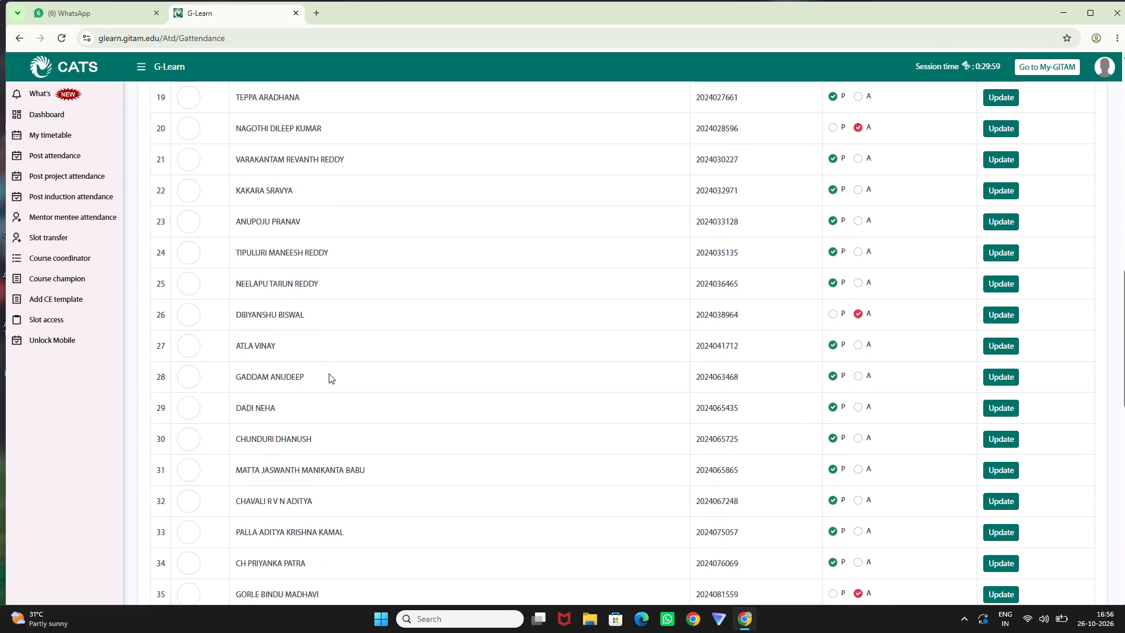
Mark the student in row 36 of the attendance list as present (P) and save the update.
scroll(329, 373, up, 1)
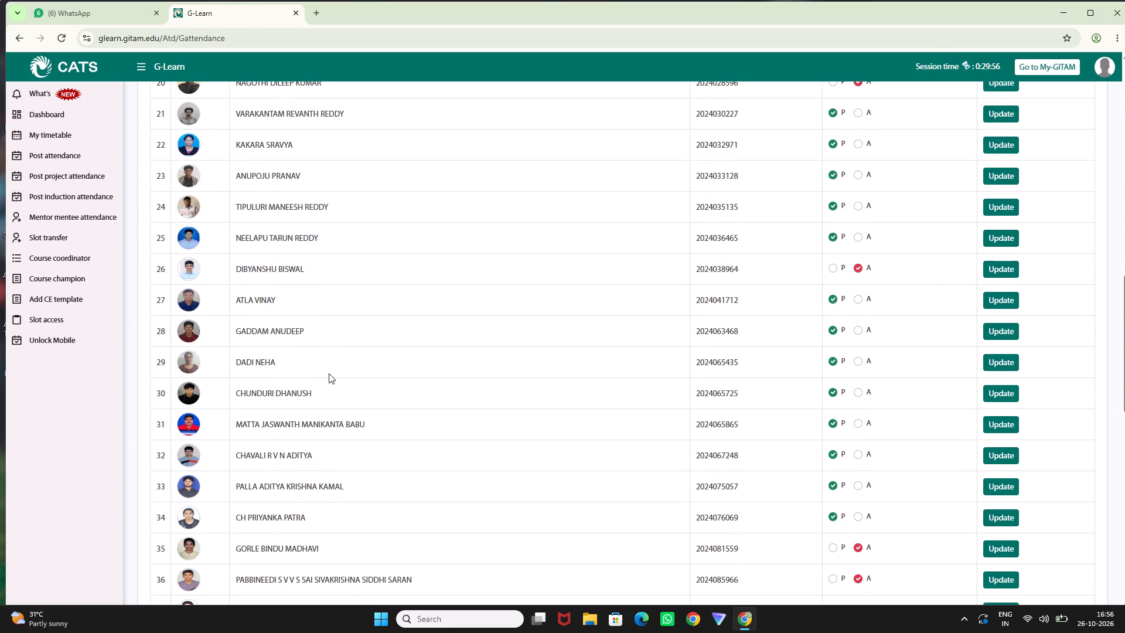
scroll(329, 373, down, 1)
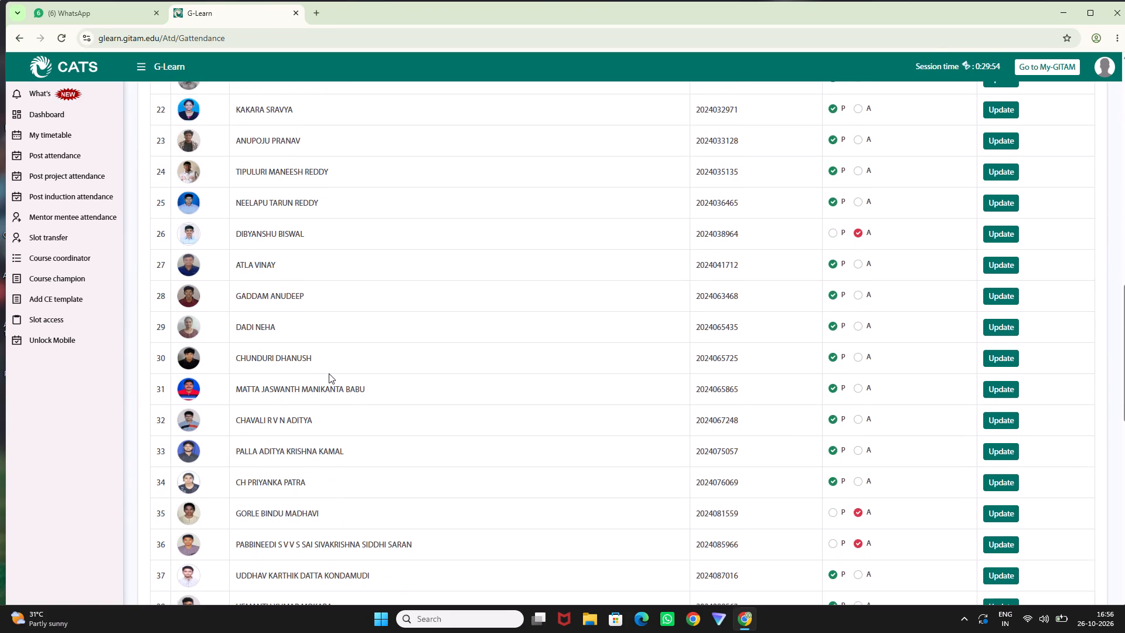
scroll(329, 373, down, 1)
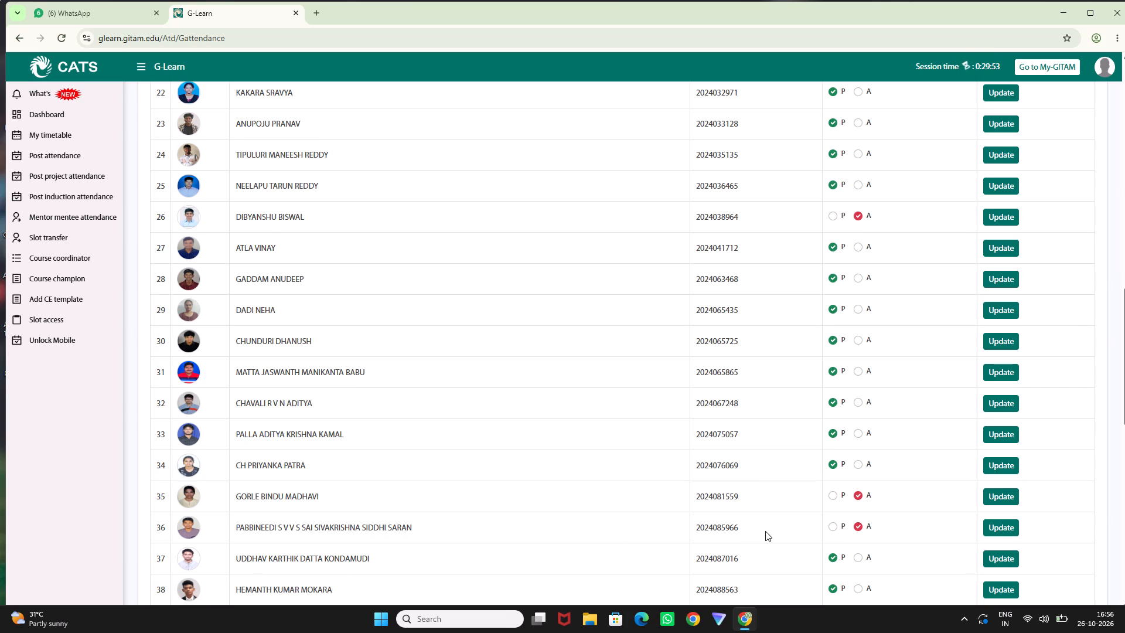
click(830, 525)
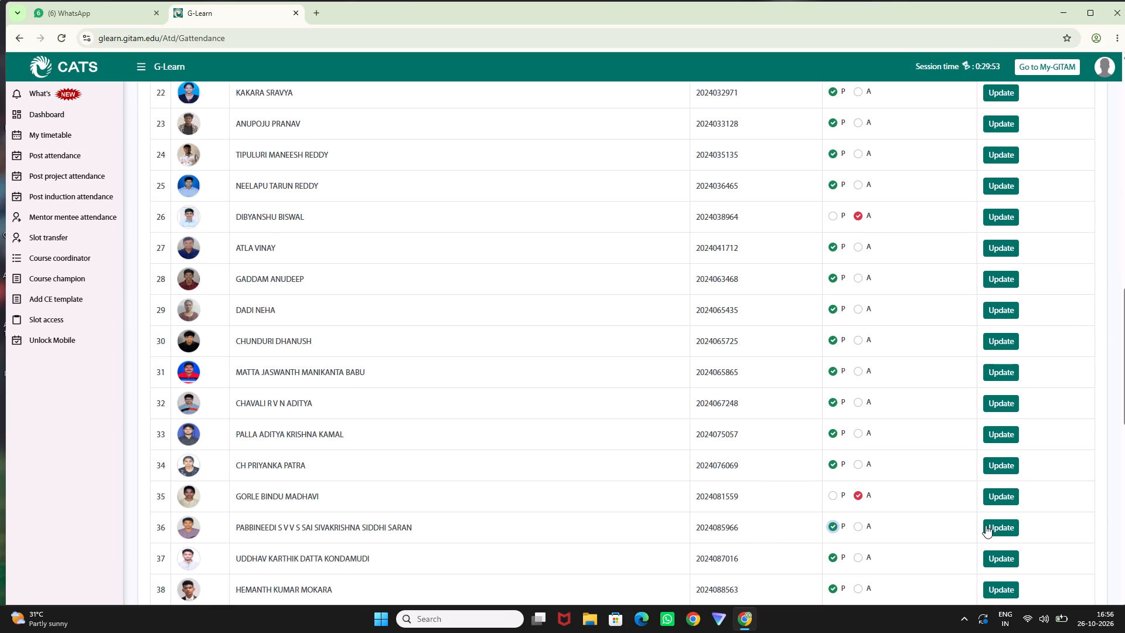
click(987, 526)
click(568, 390)
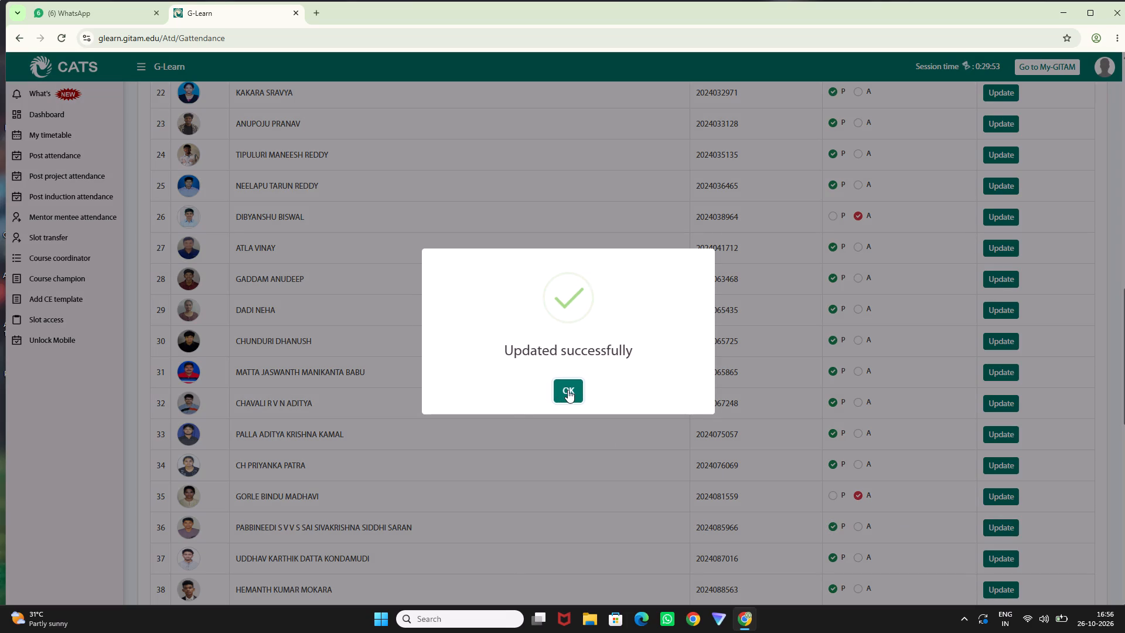
Switch to the WhatsApp page.
click(59, 0)
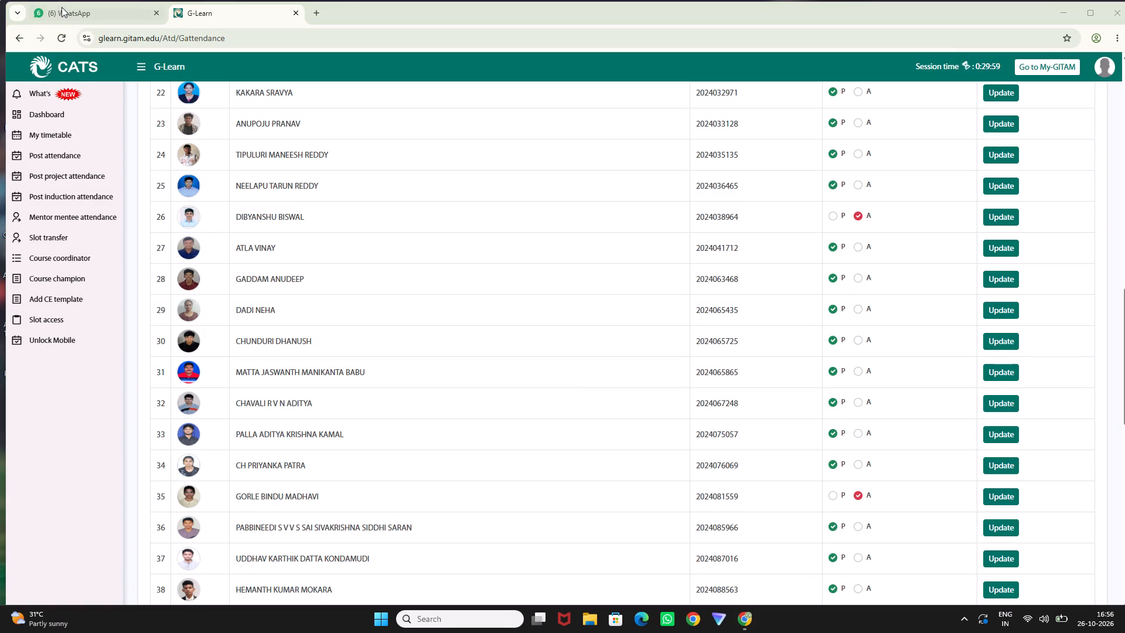
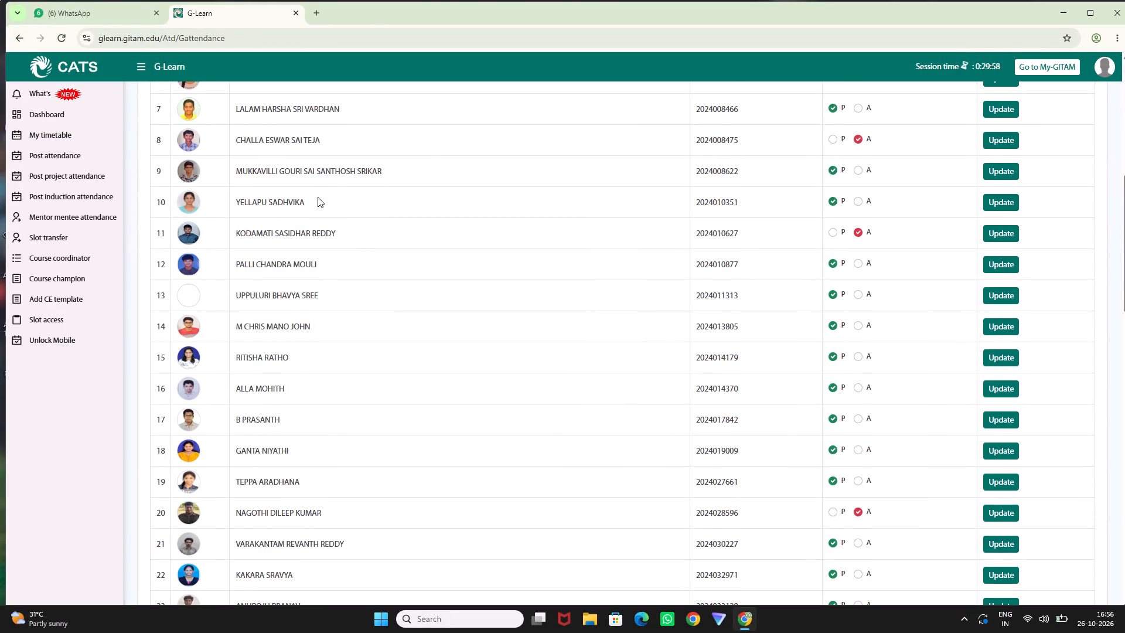
Mark the student in row 36 of the posted attendance list as present (P) and update that student's record.
scroll(318, 197, down, 4)
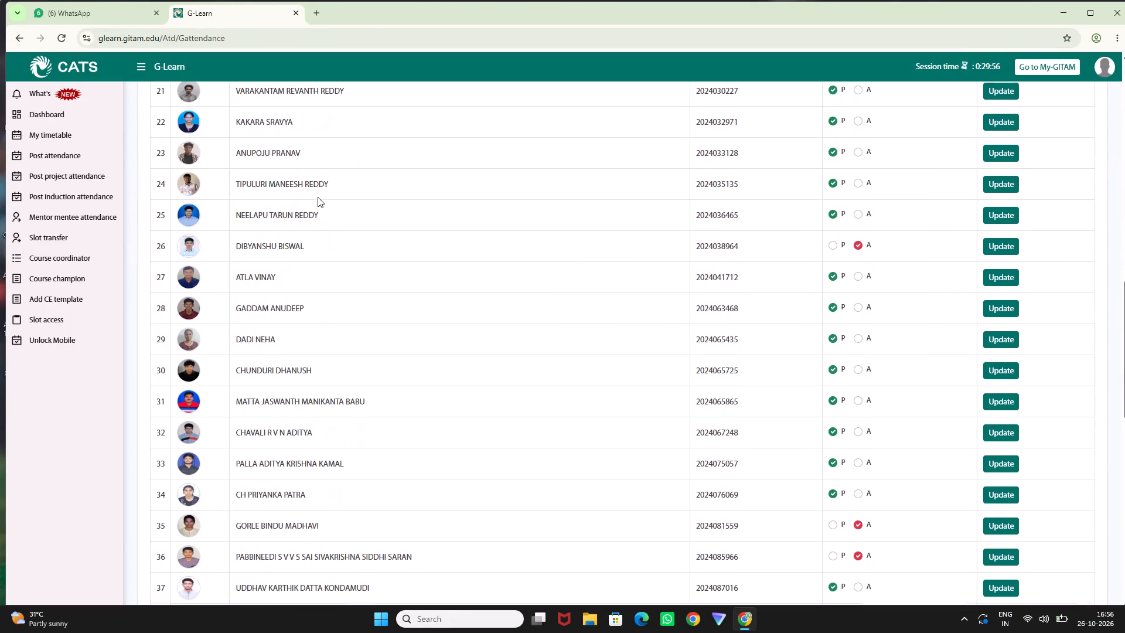
scroll(318, 197, down, 2)
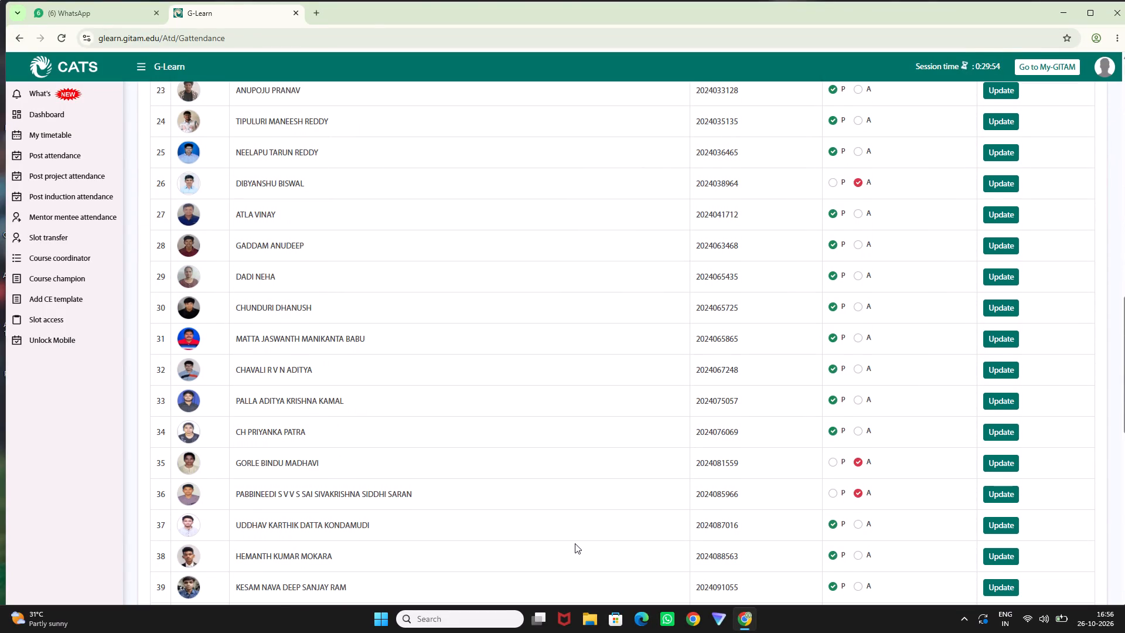
click(832, 495)
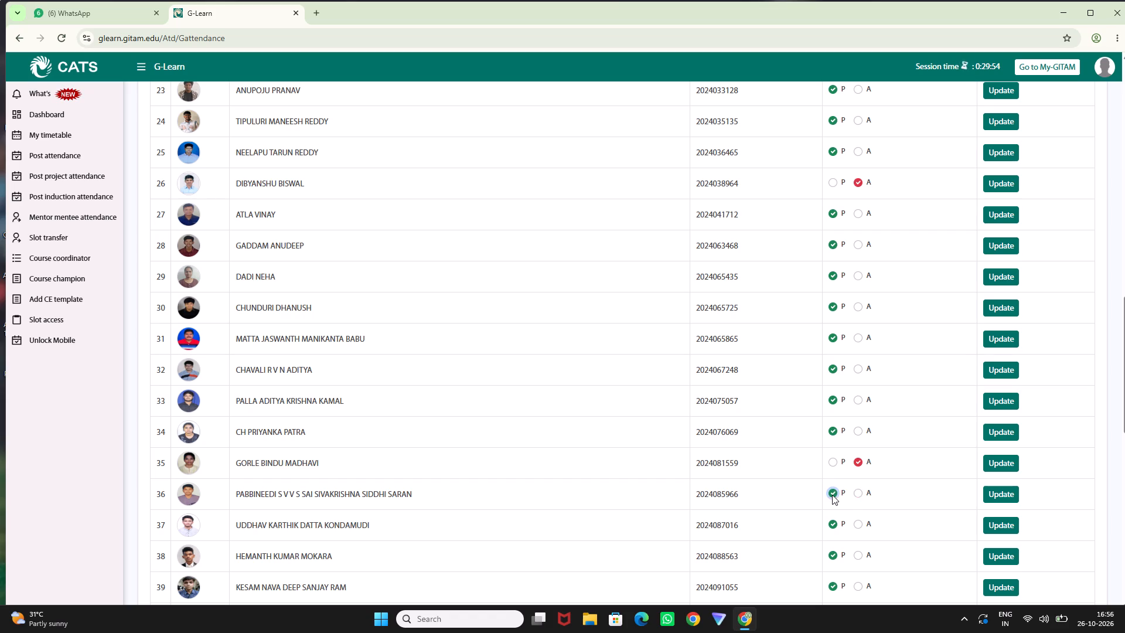
click(996, 496)
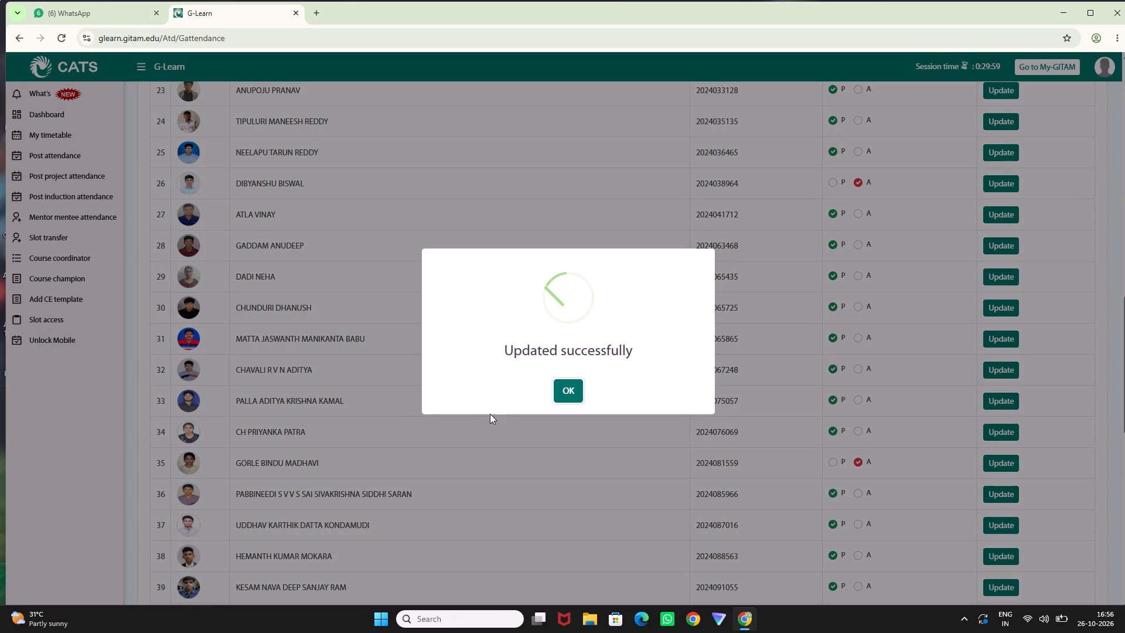
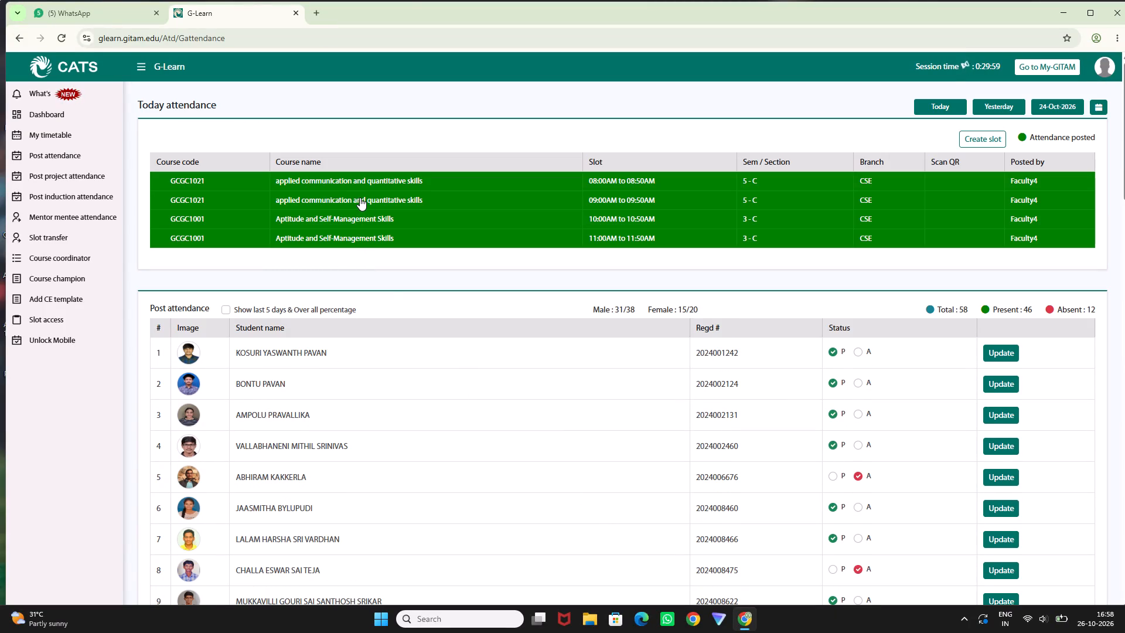
Look through the student list of the currently open attendance slot, checking the present and absent marks.
scroll(360, 198, down, 10)
scroll(360, 198, up, 4)
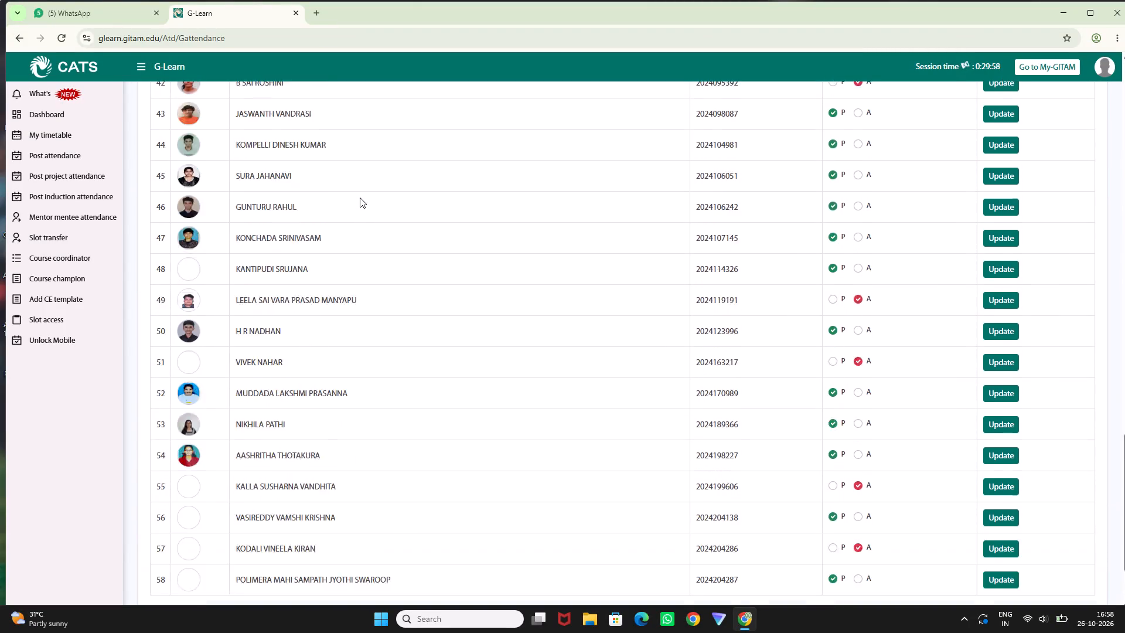
scroll(360, 198, up, 1)
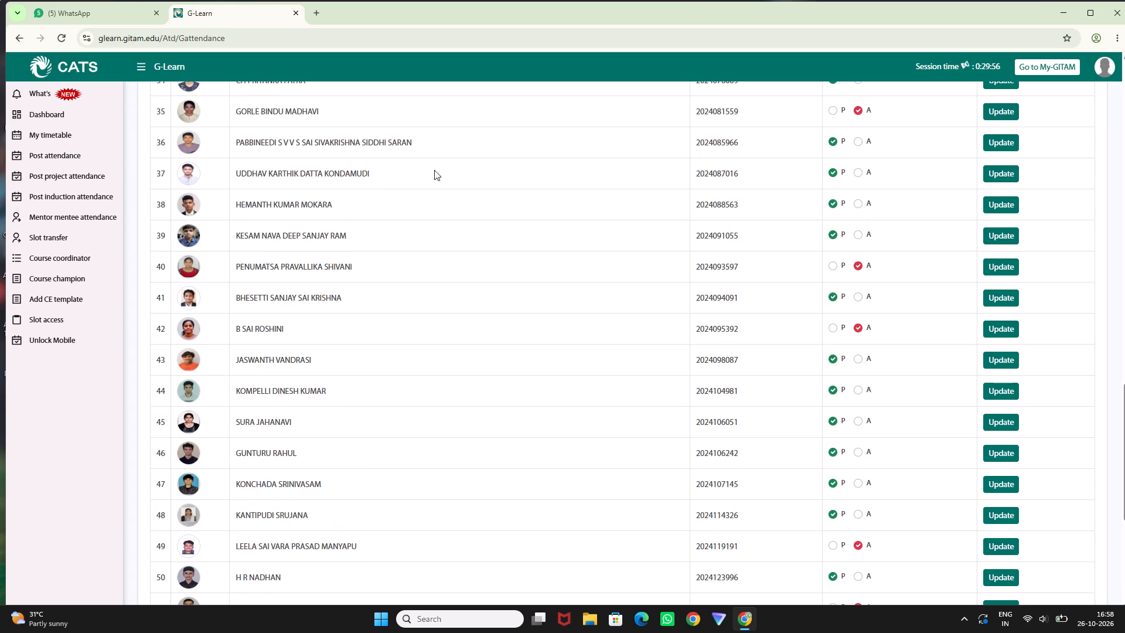
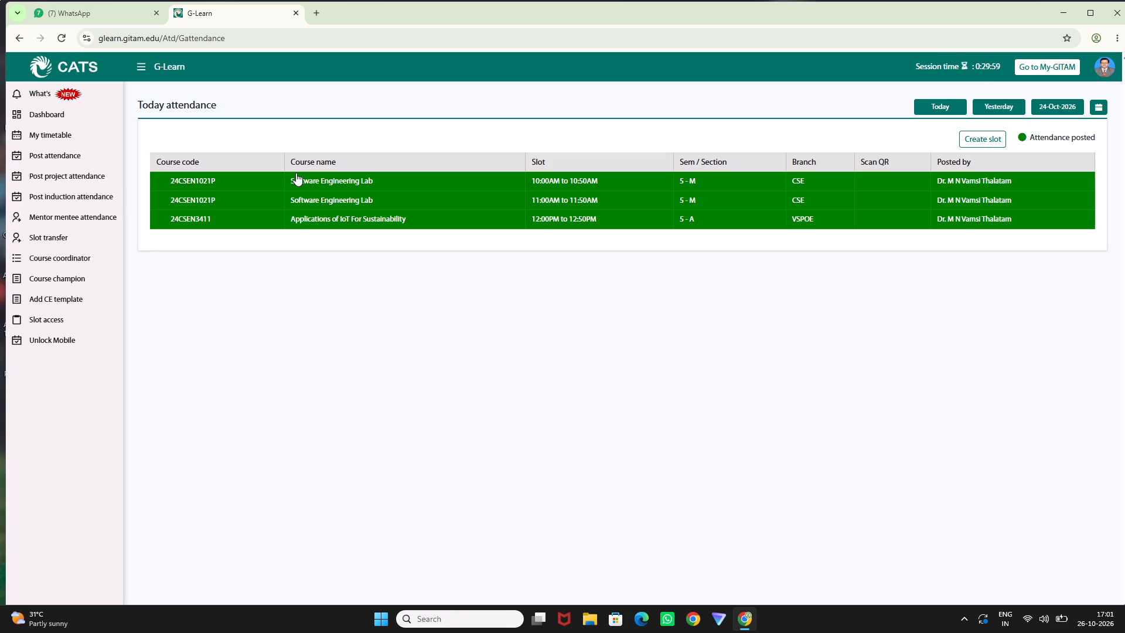
Open the 10:00AM to 10:50AM Software Engineering Lab slot, find "venka", and update the matching student in row 18 to present.
click(297, 175)
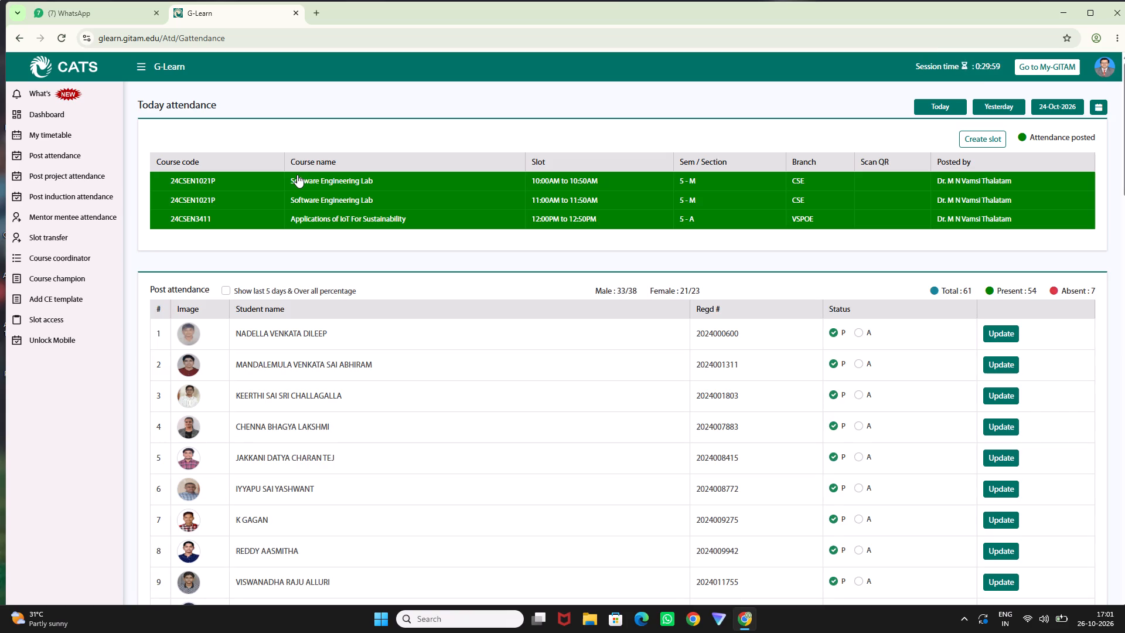
key(ctrl+f)
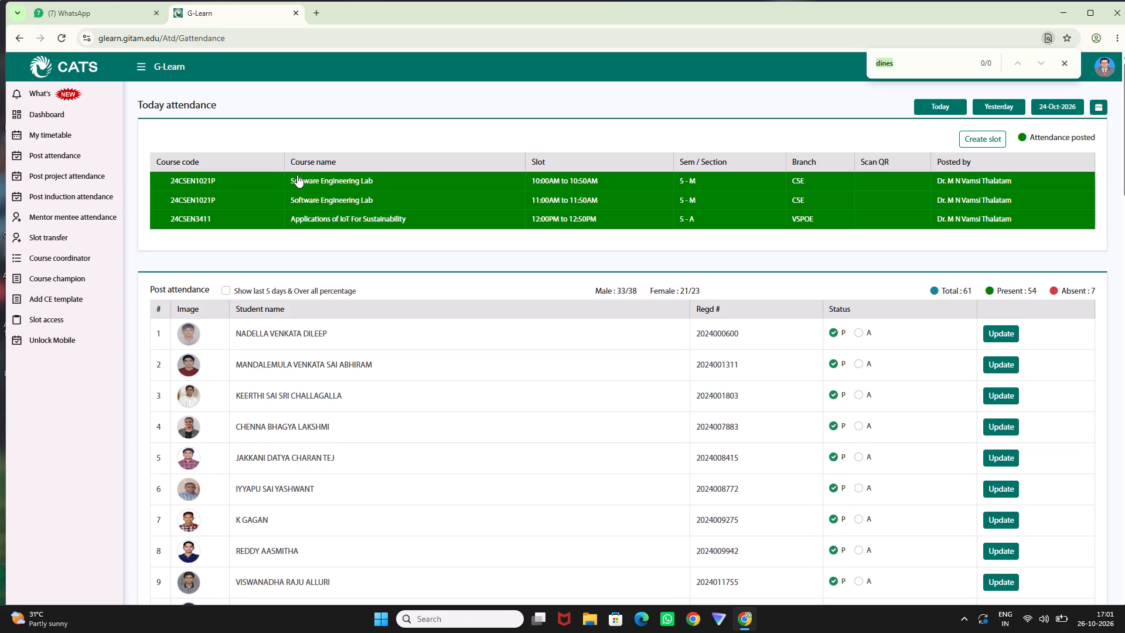
text(venk)
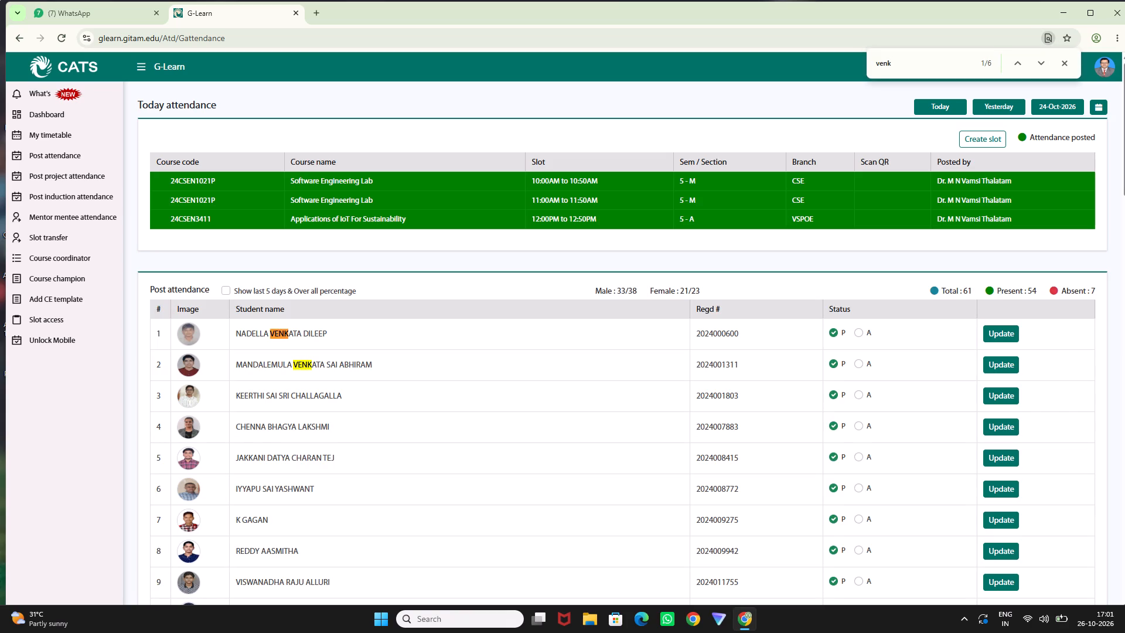
key(a)
key(Return)
key(Return)
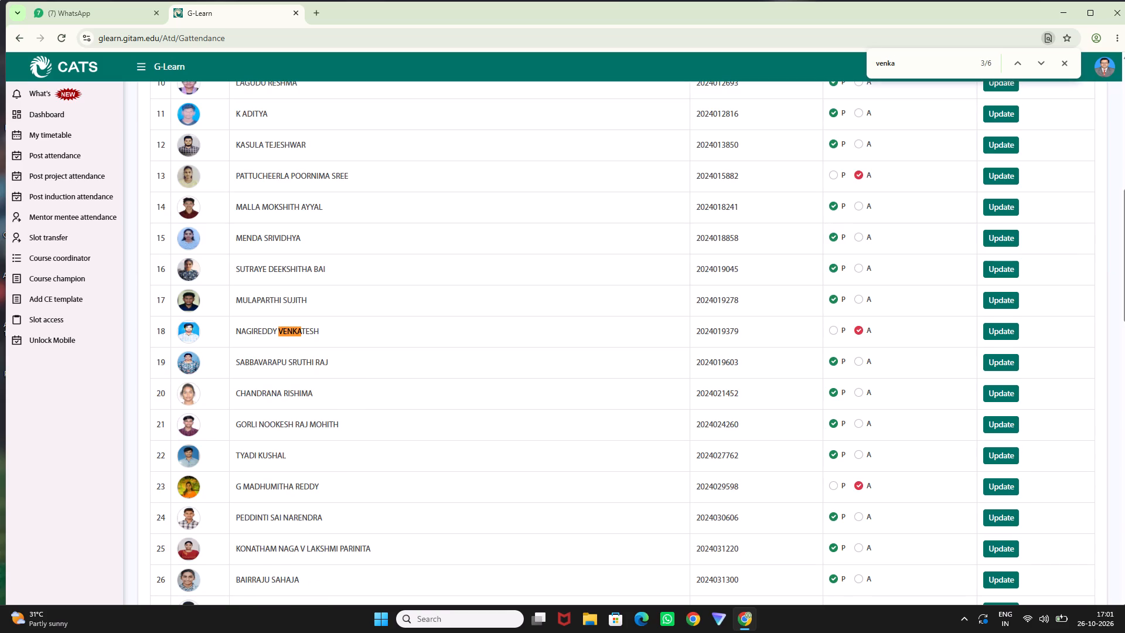
click(835, 330)
click(995, 328)
key(Return)
Open the 11:00AM to 11:50AM Software Engineering Lab slot, find the same student in row 18, and update the status to present.
scroll(995, 328, up, 16)
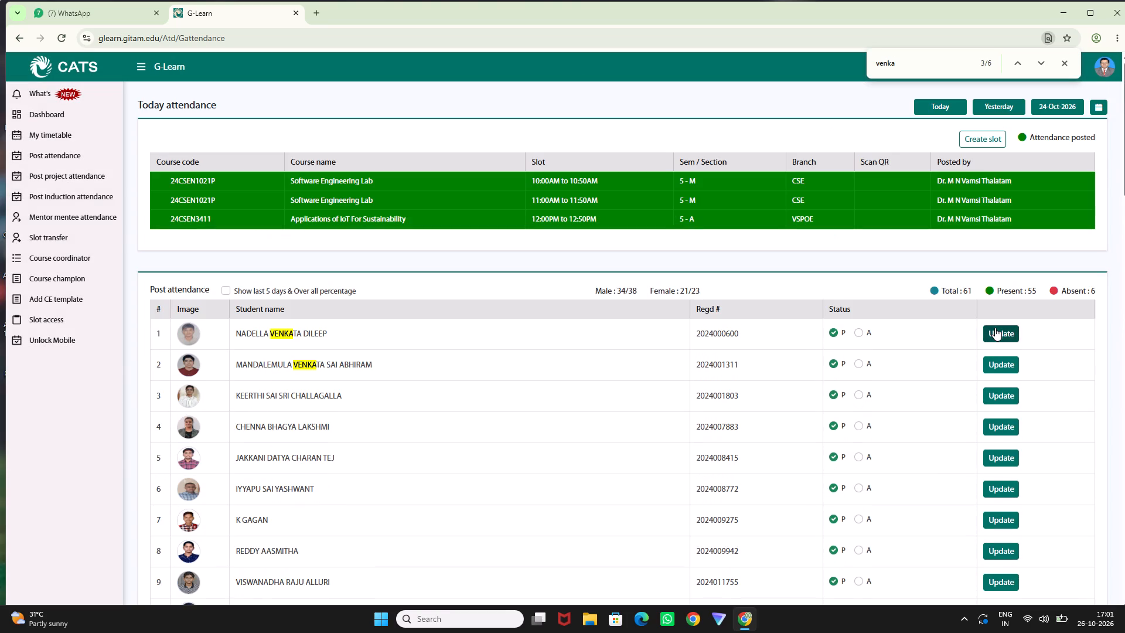
click(349, 200)
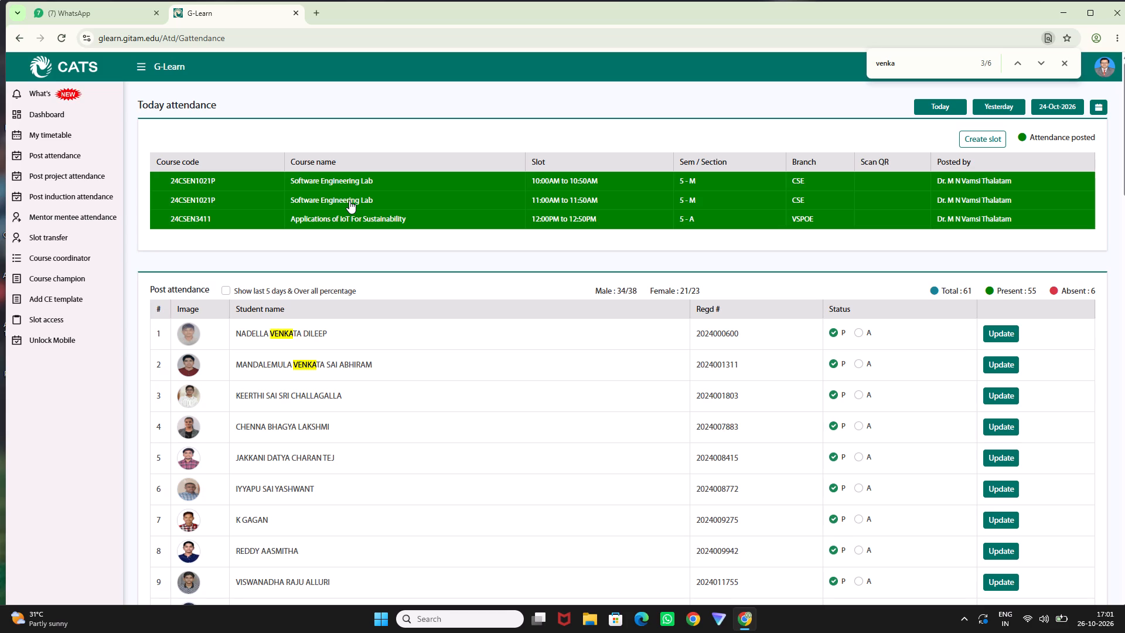
key(ctrl+f)
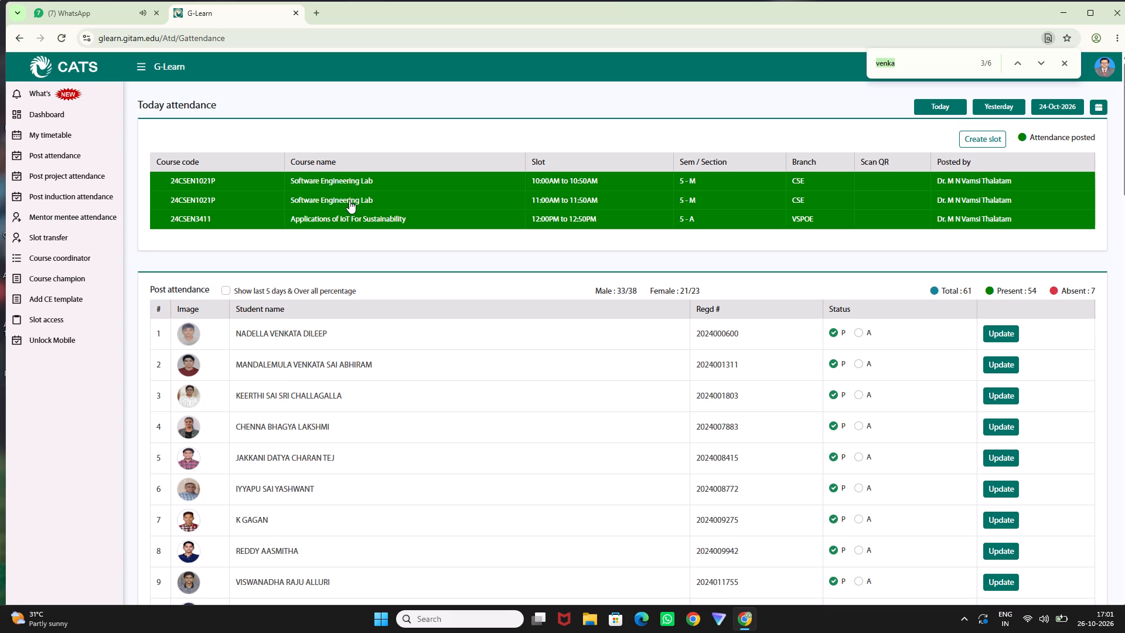
key(Return)
key(Return)
key(Return)
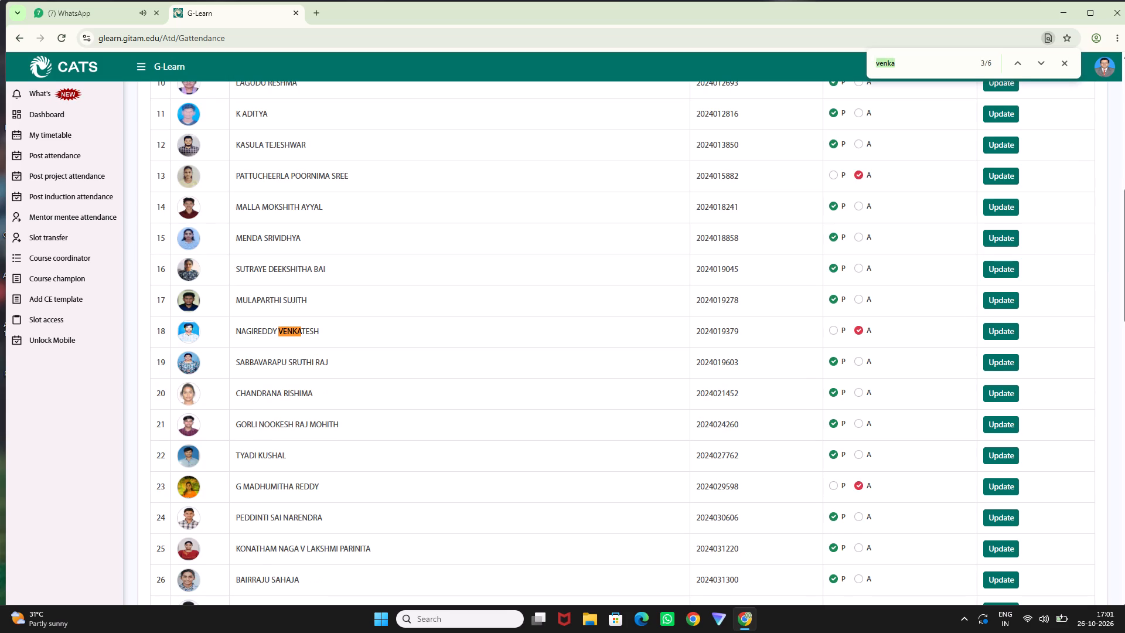
click(831, 326)
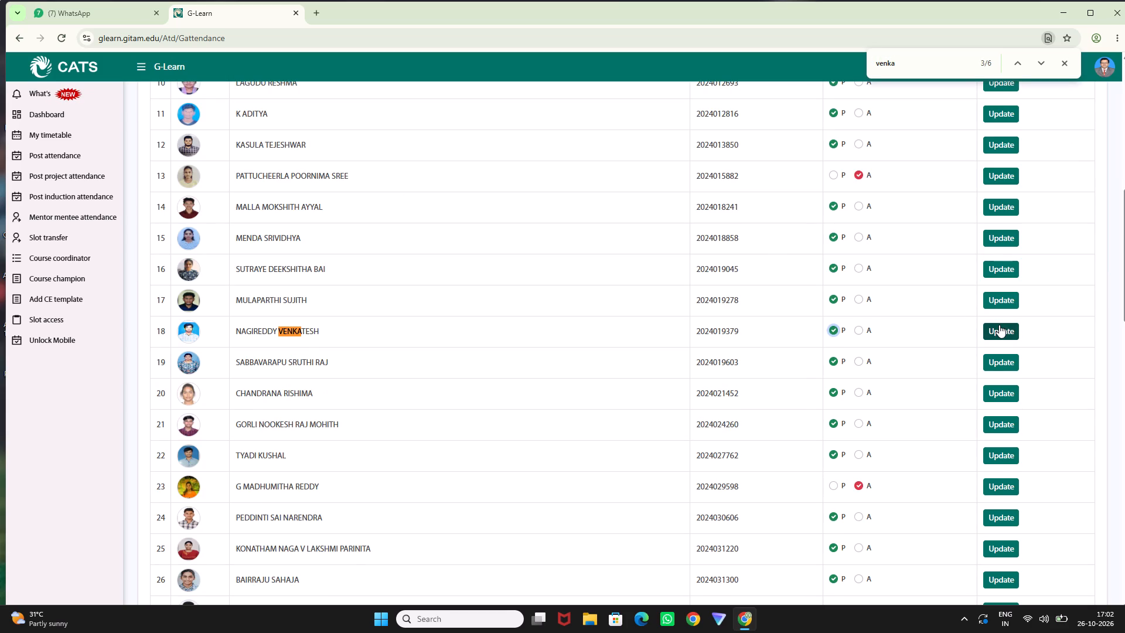
click(999, 325)
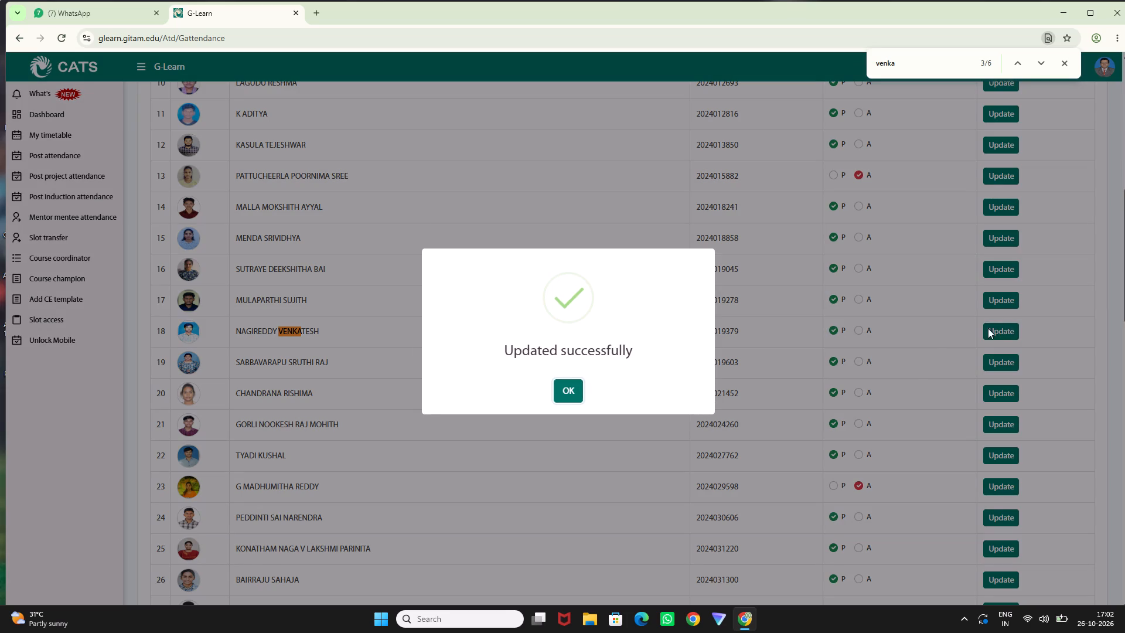
click(569, 395)
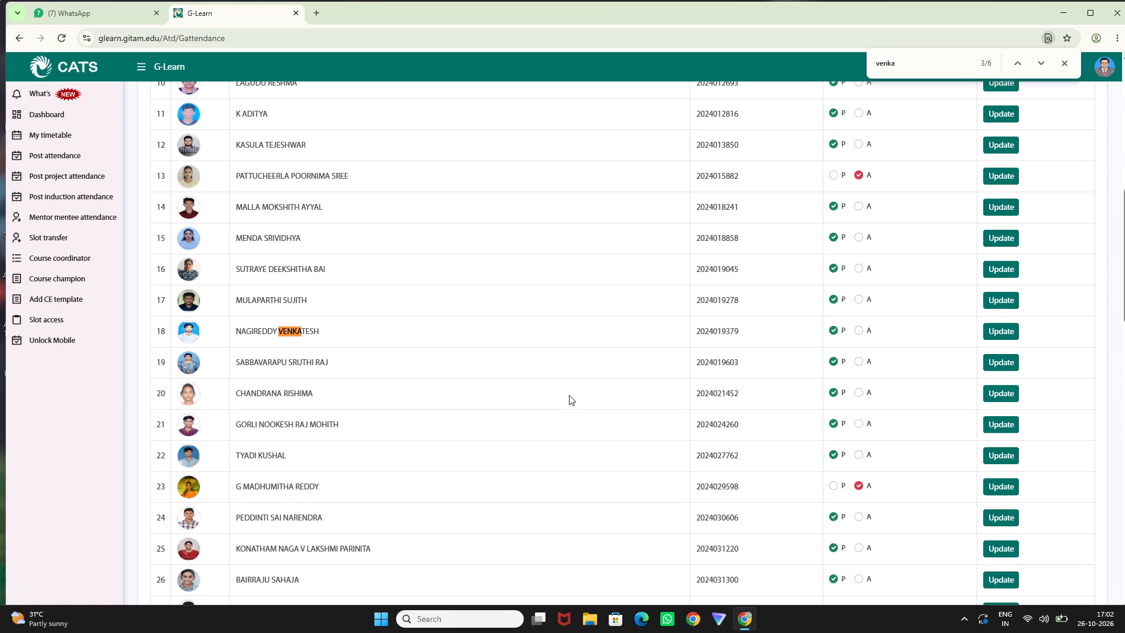
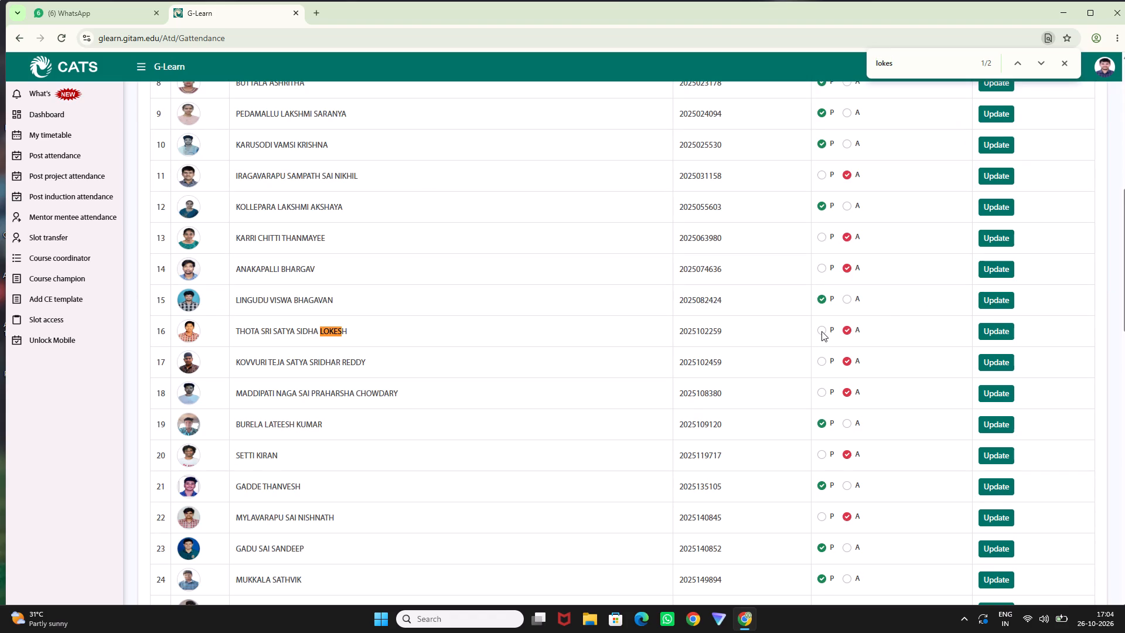
Mark the student matching "lokes" in row 16 as present and update the attendance record.
click(821, 331)
click(1003, 325)
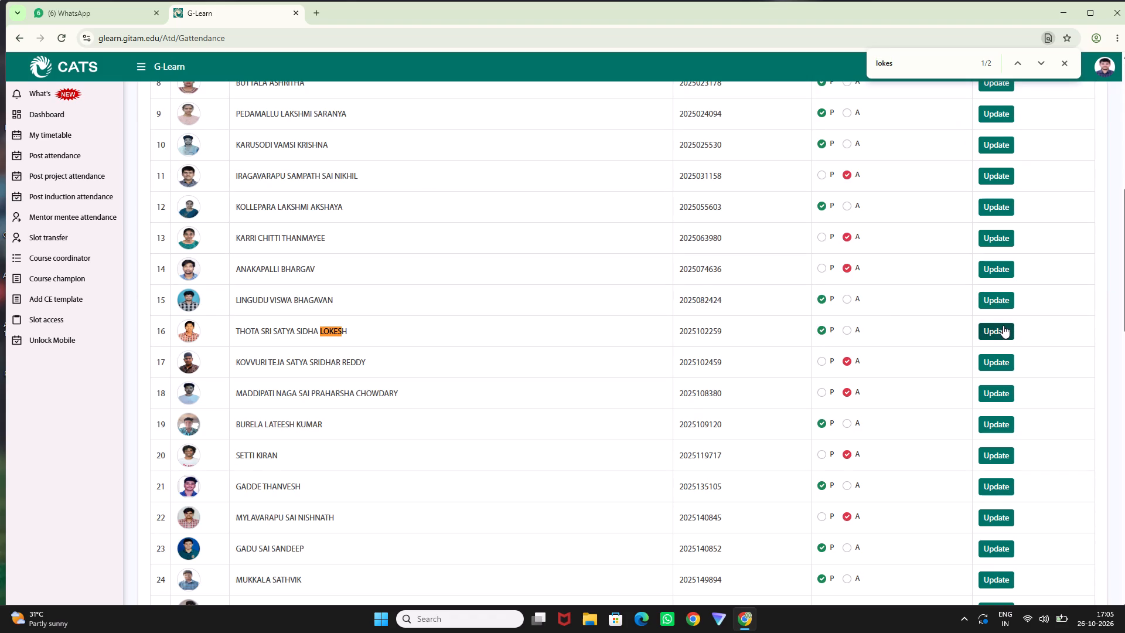
key(Return)
Open the 09:00AM to 09:50AM Object Oriented Programming Lab slot, find "lokes", and update the matching student in row 16 to present.
scroll(1003, 325, up, 10)
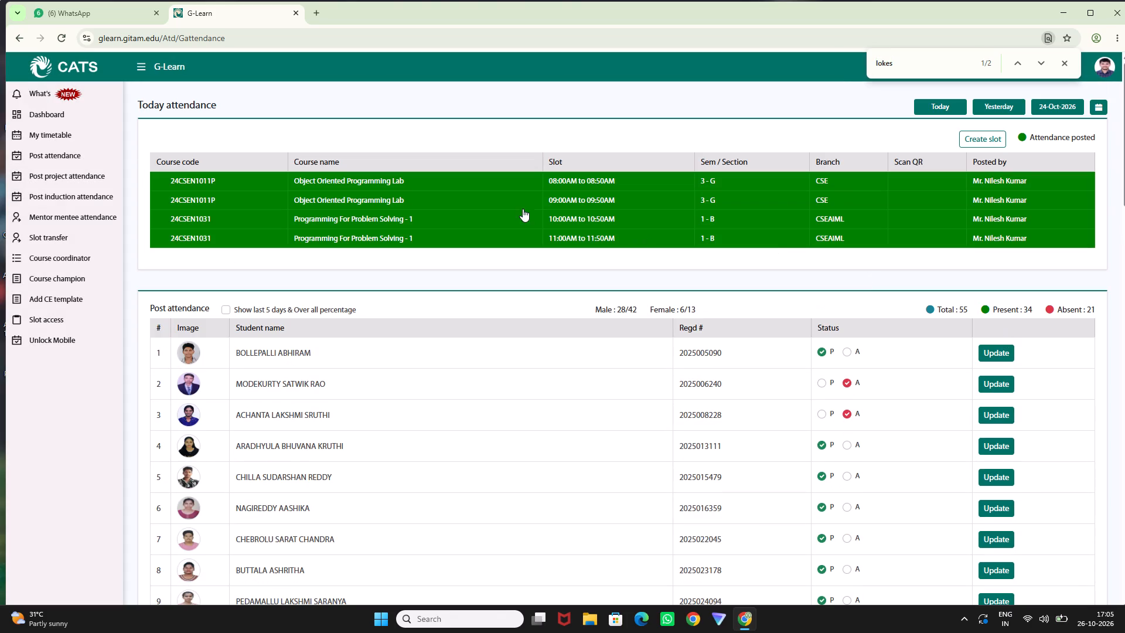
click(401, 197)
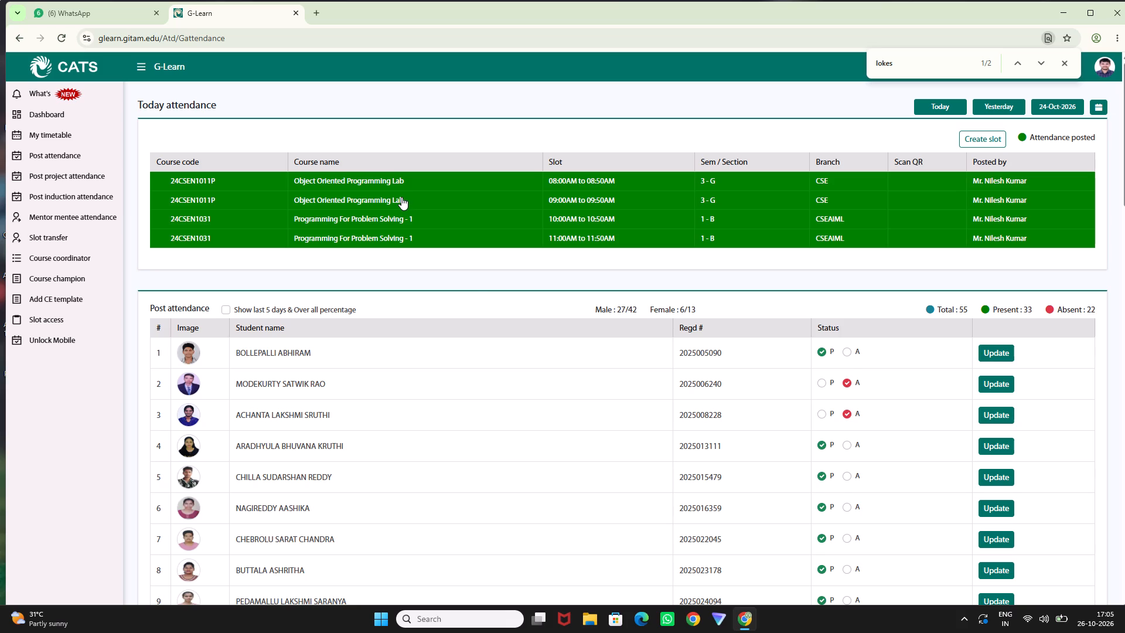
scroll(522, 378, down, 12)
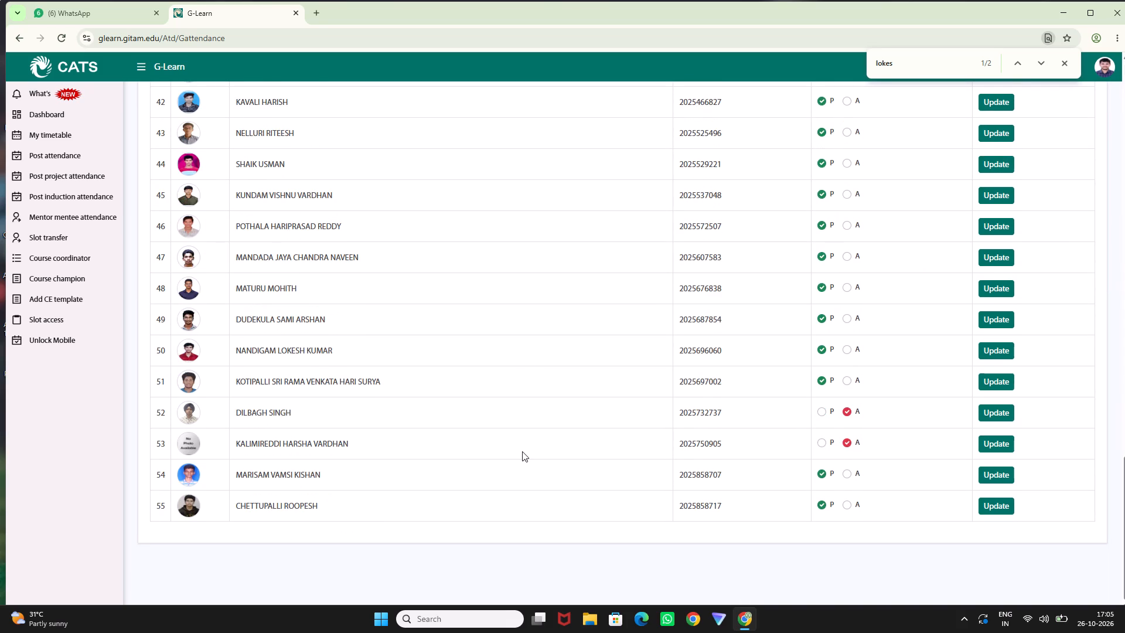
key(ctrl+f)
key(Return)
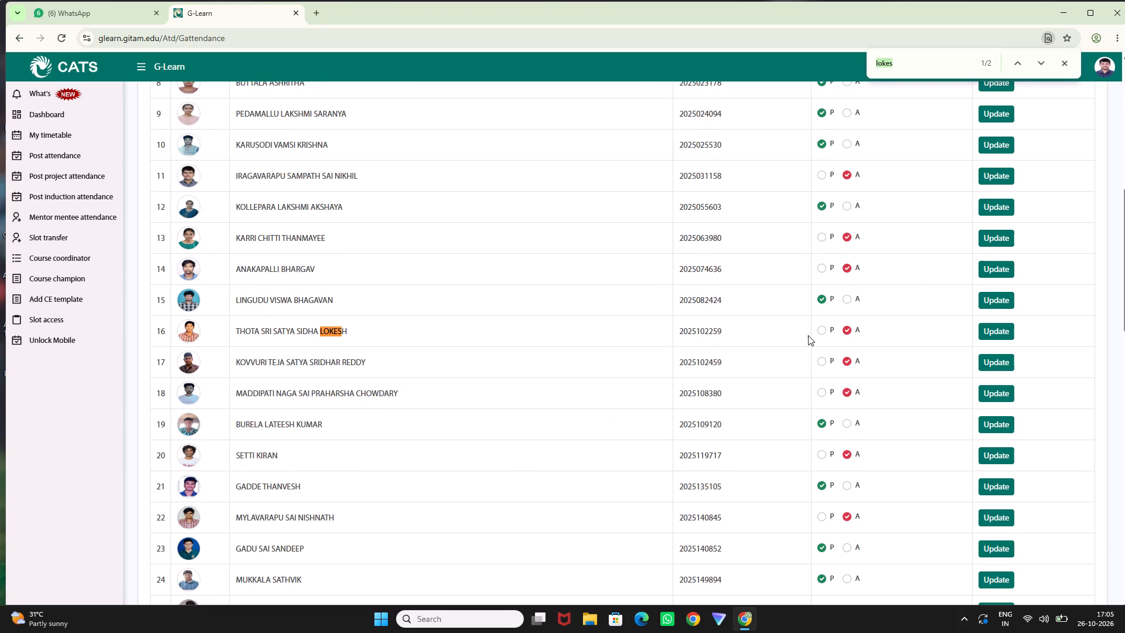
click(818, 330)
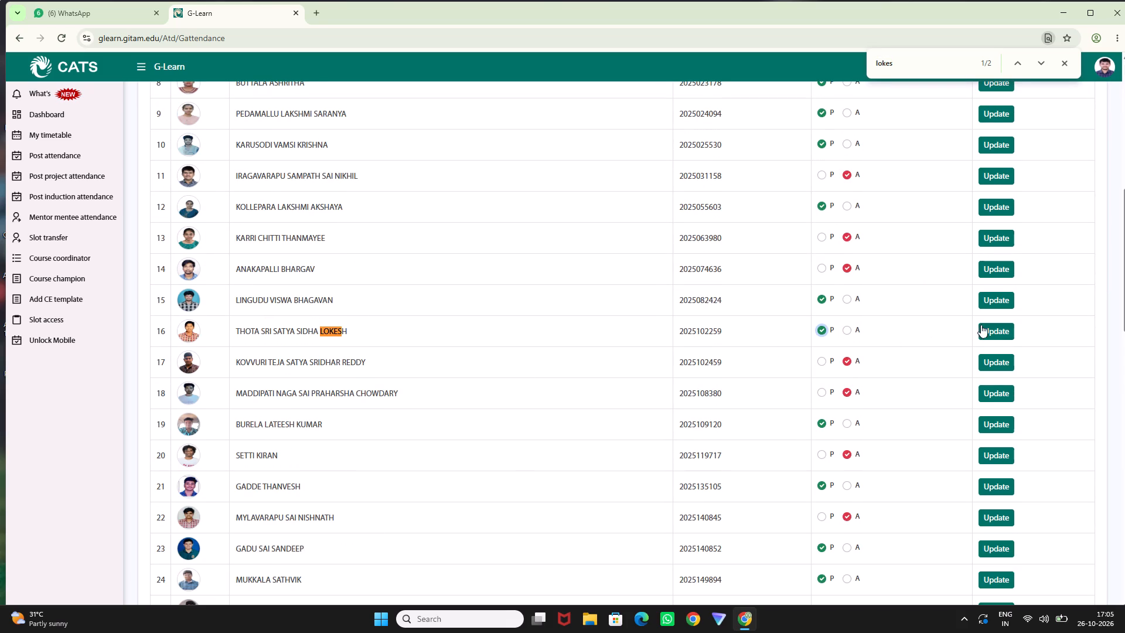
click(982, 327)
key(Return)
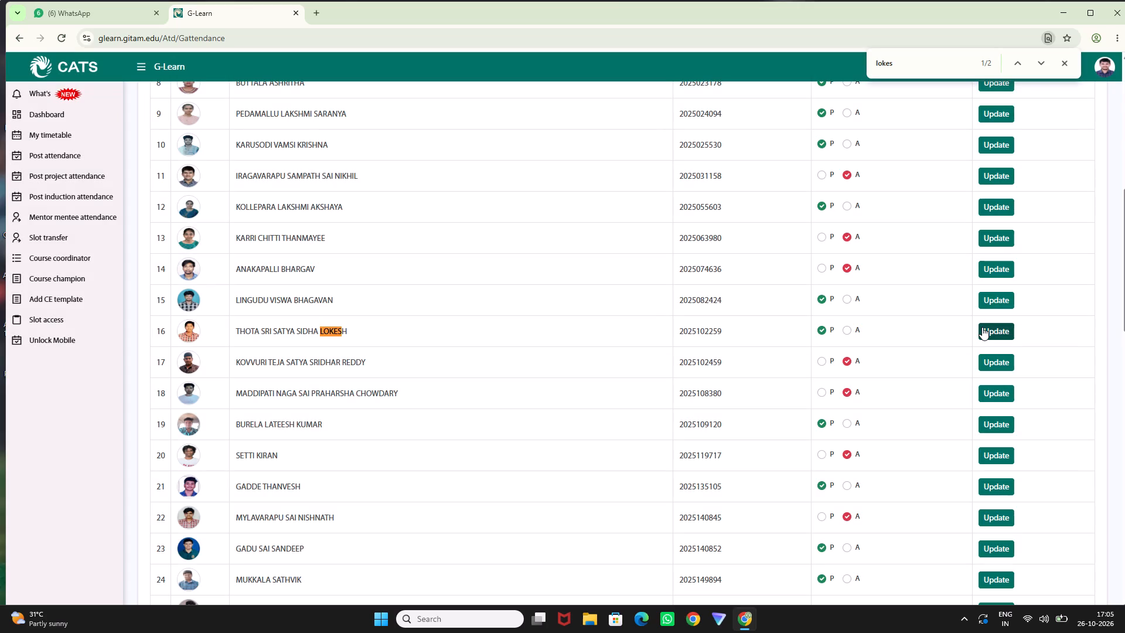
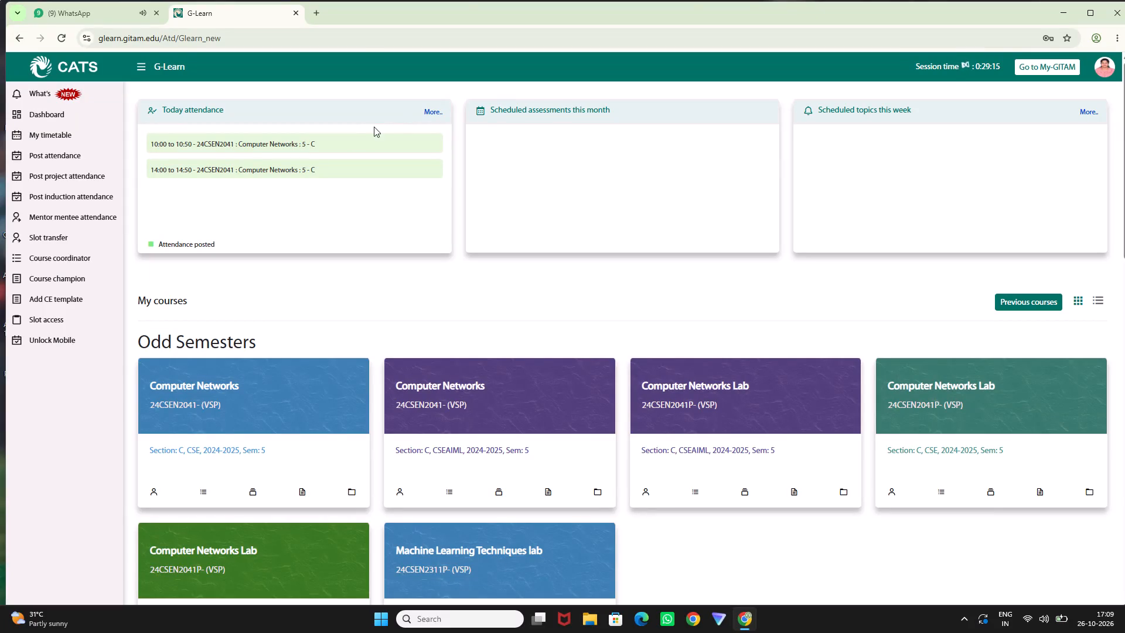
Open today's attendance and review the student statuses in the 10:00AM to 10:50AM Computer Networks slot (CSEAIML, 5 - C).
click(299, 143)
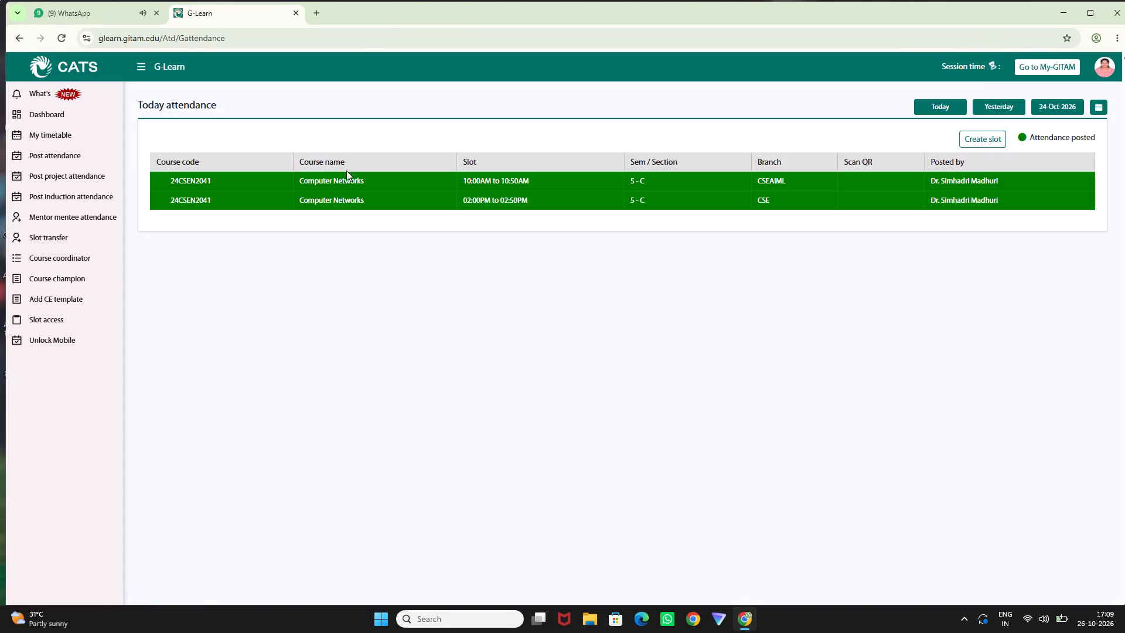
click(346, 176)
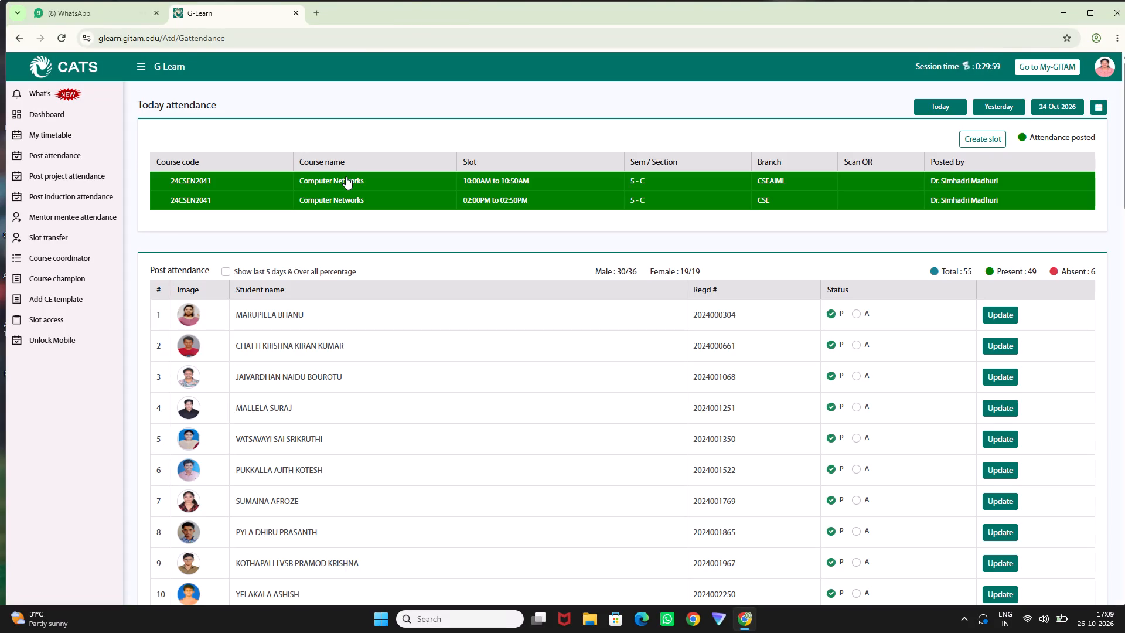
scroll(537, 277, down, 2)
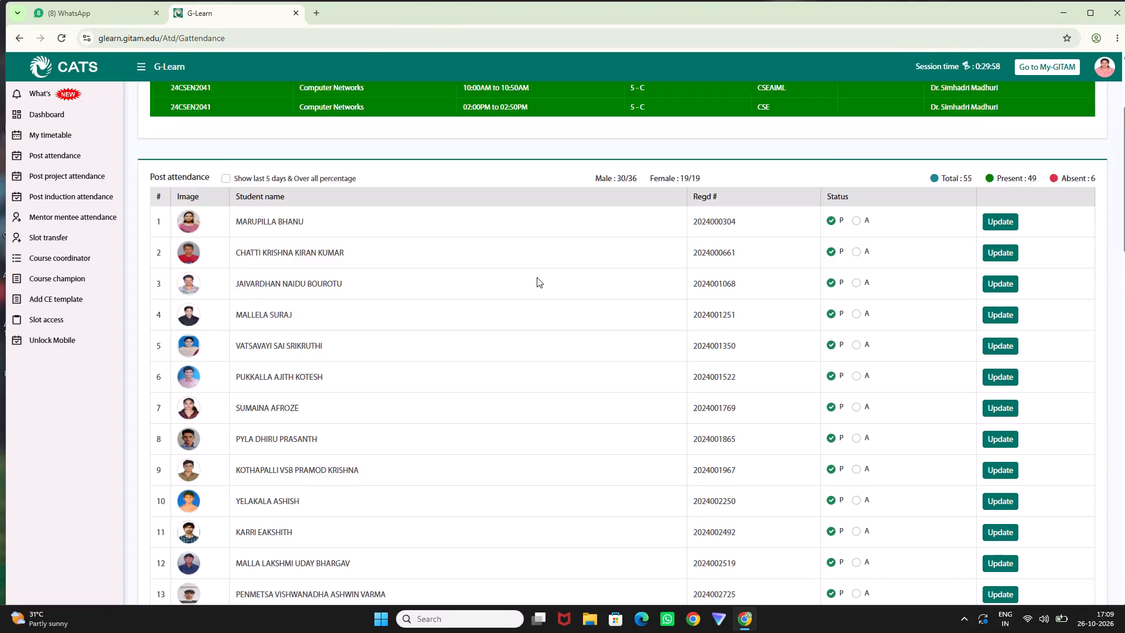
scroll(537, 277, down, 6)
scroll(537, 277, right, 3)
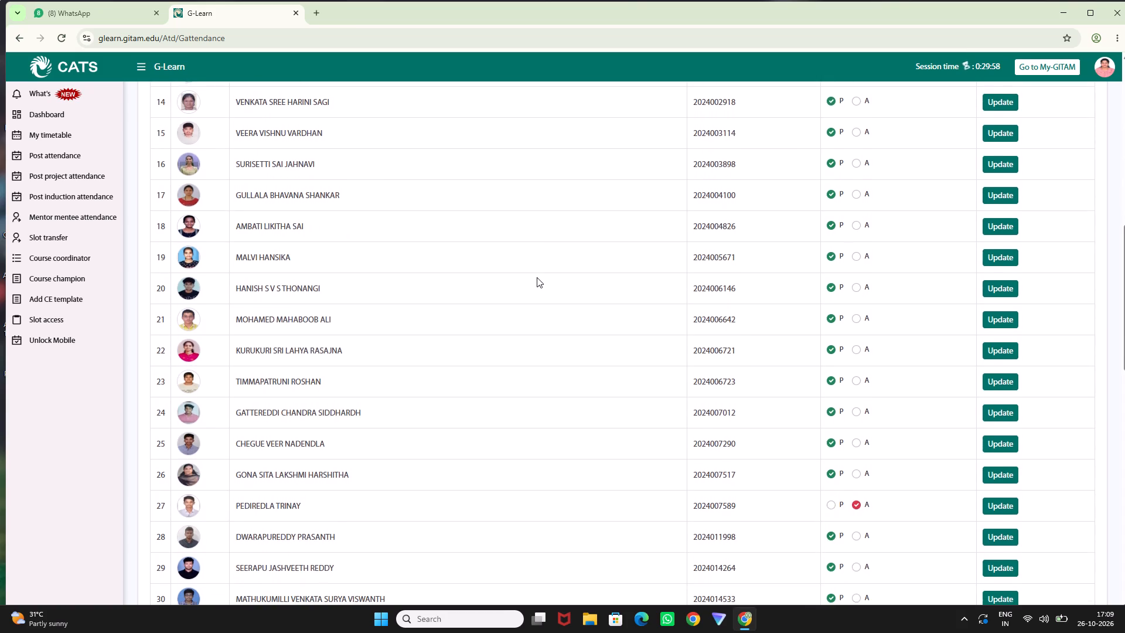
scroll(537, 277, right, 7)
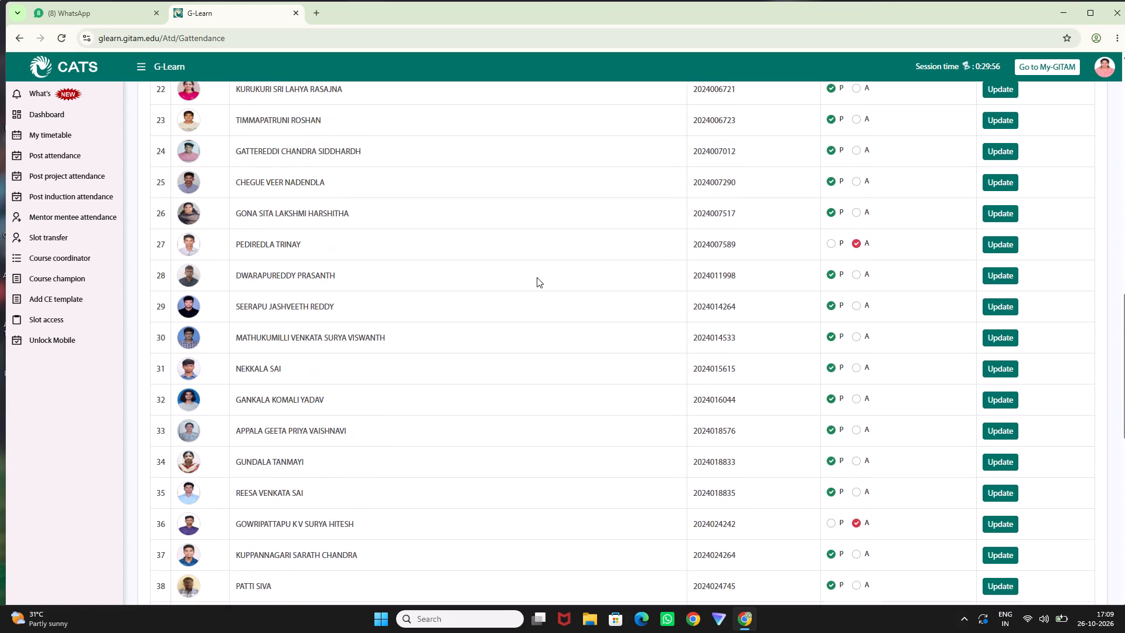
scroll(537, 277, right, 4)
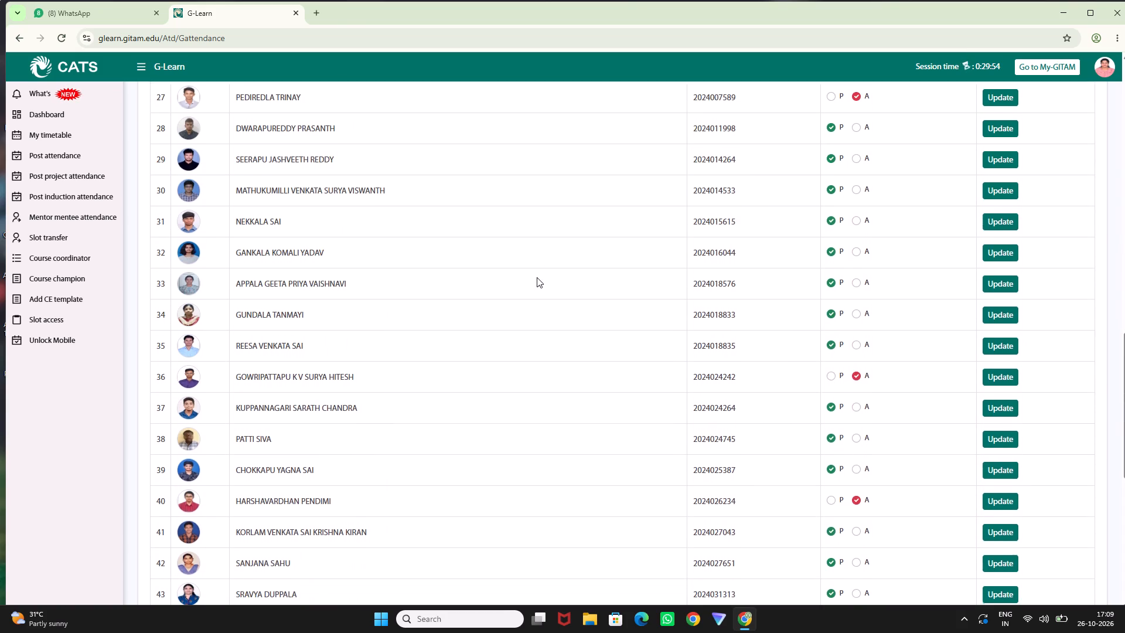
scroll(537, 277, right, 3)
scroll(537, 277, down, 5)
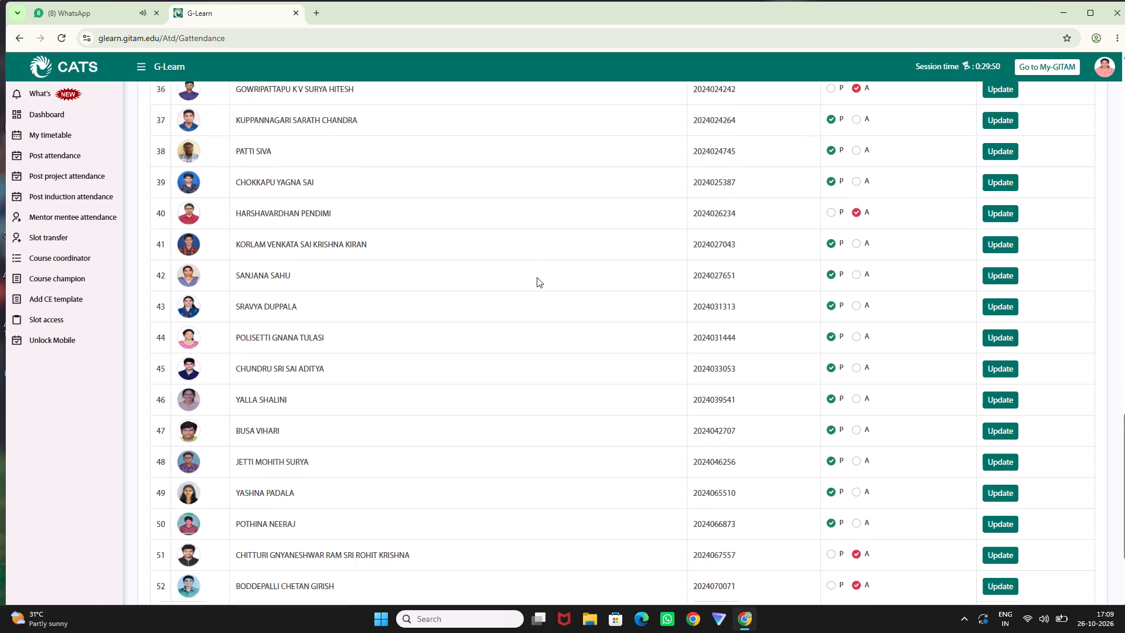
scroll(537, 277, down, 2)
scroll(537, 277, right, 3)
scroll(537, 277, up, 8)
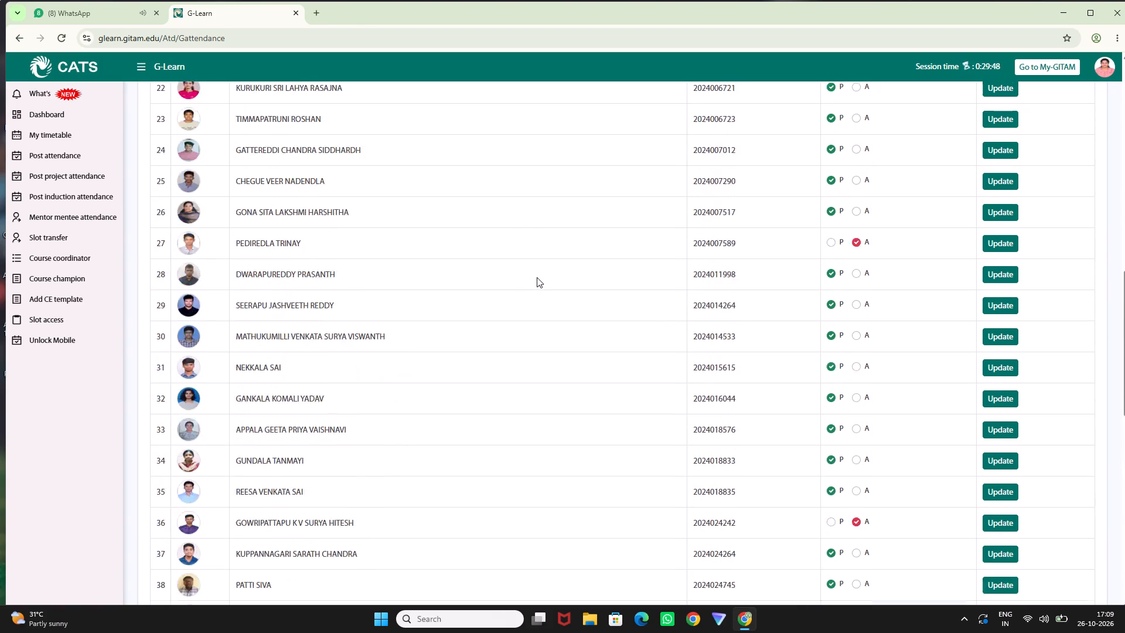
scroll(537, 277, up, 5)
Open the 02:00PM to 02:50PM Computer Networks slot (CSE, 5 - C) and update the student in row 20 to present.
click(538, 192)
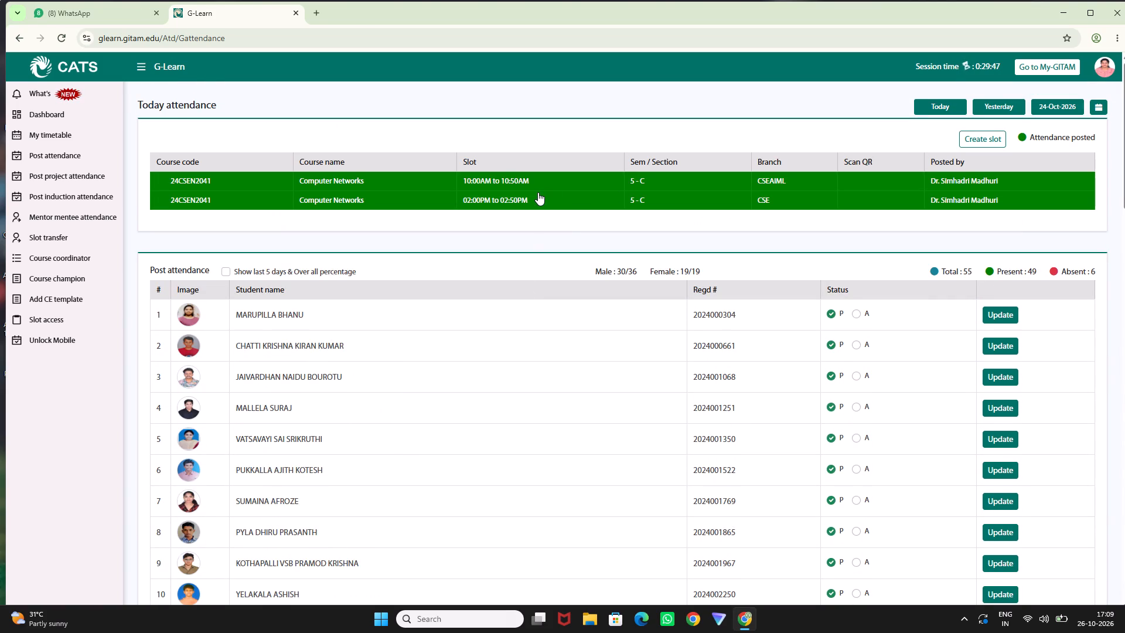
scroll(456, 383, down, 4)
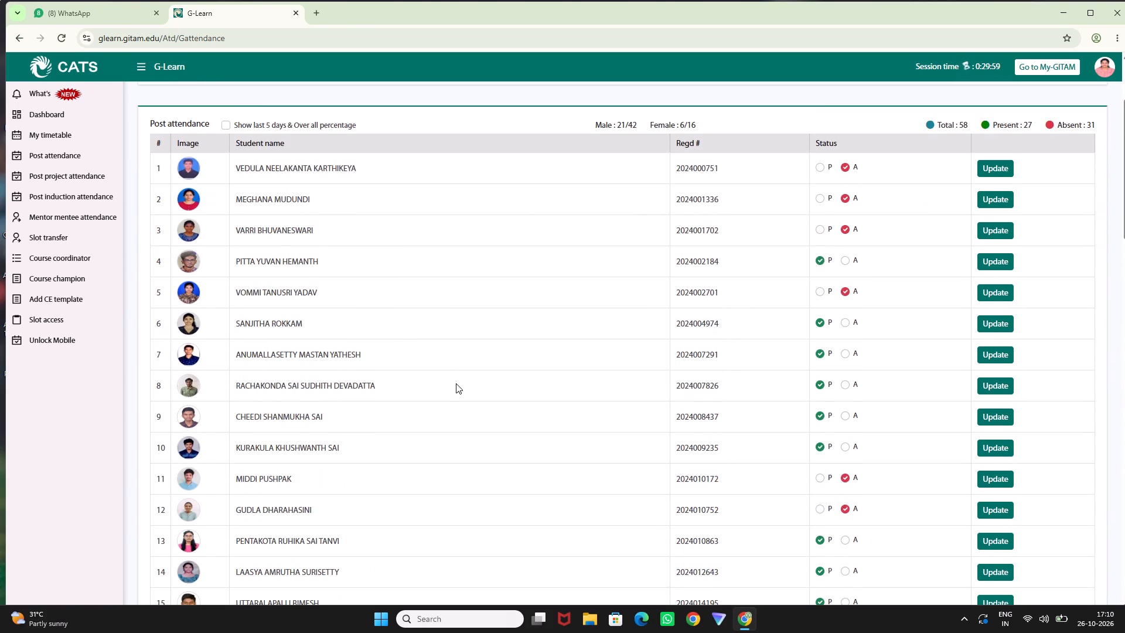
scroll(456, 383, down, 6)
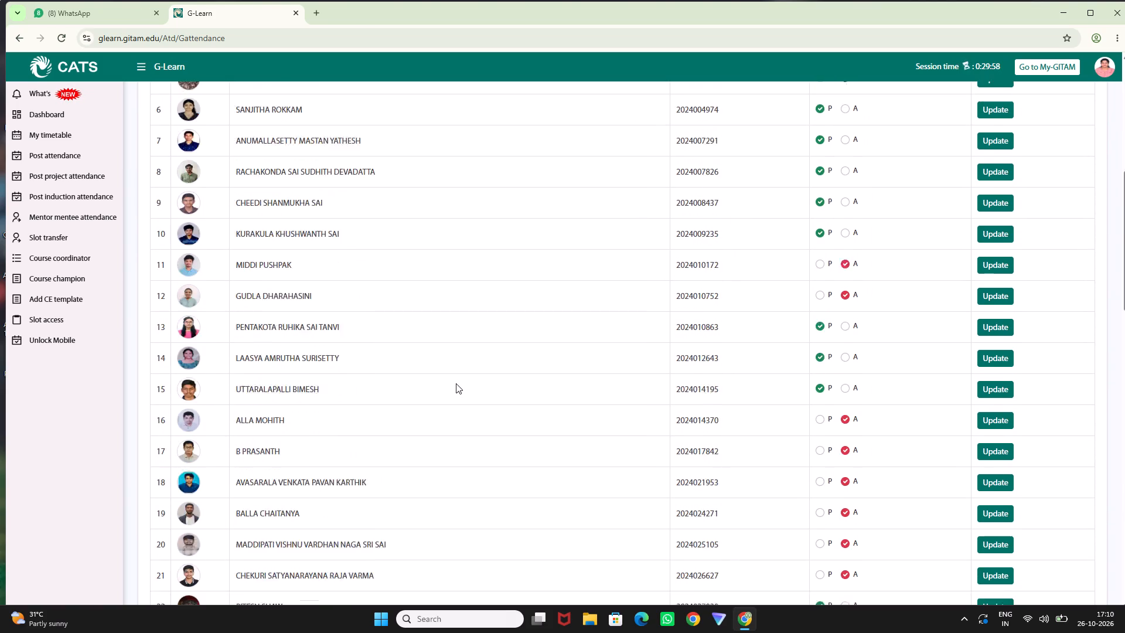
scroll(456, 383, down, 1)
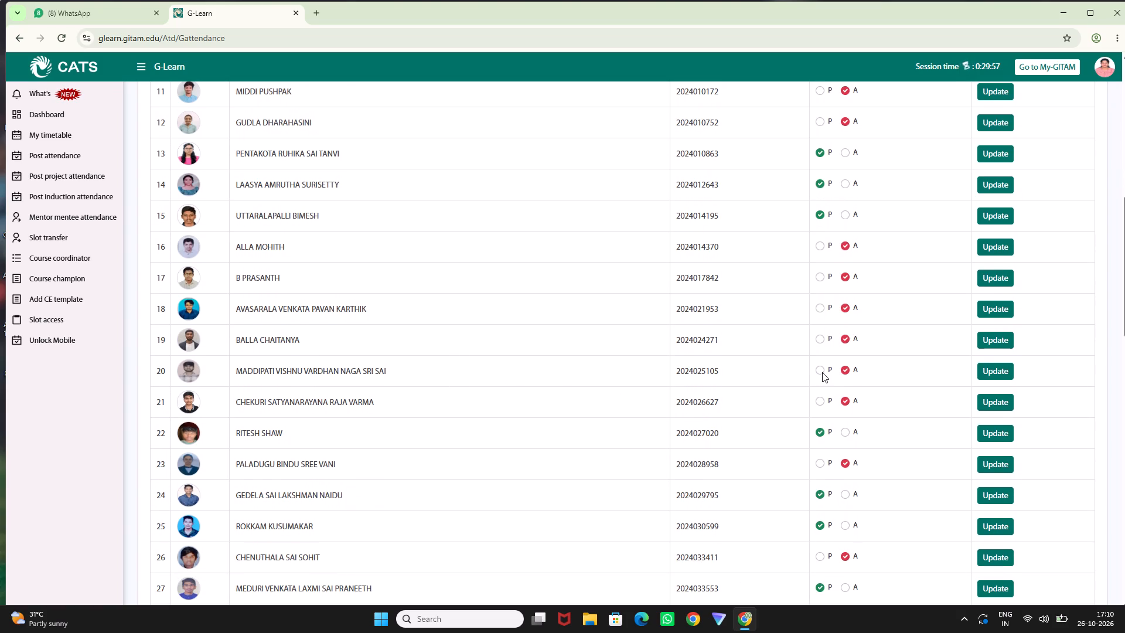
click(821, 370)
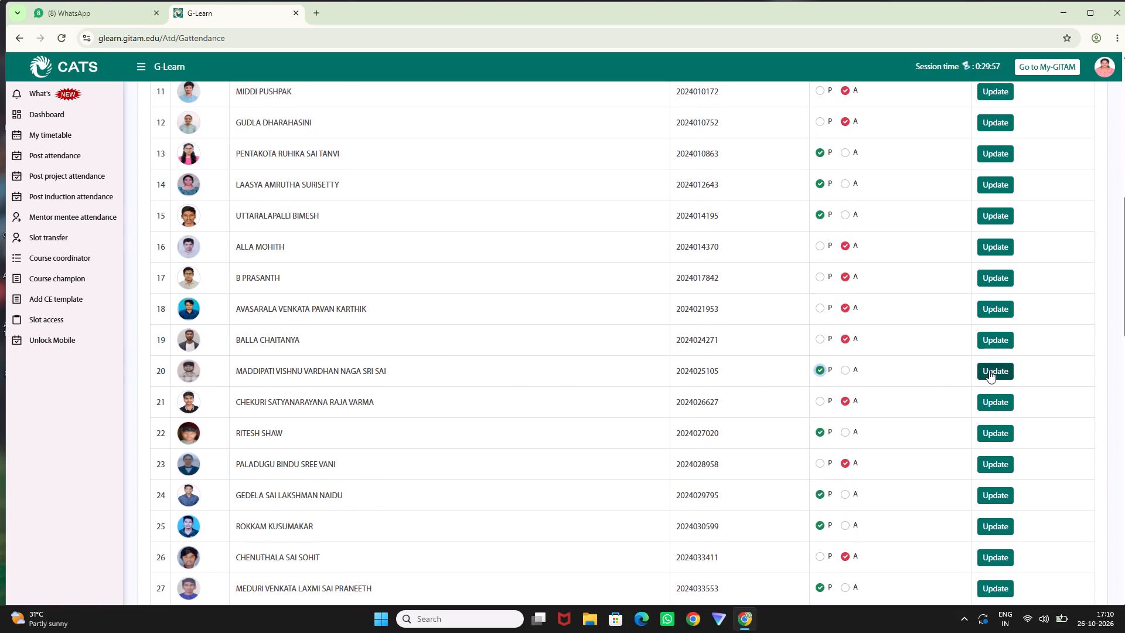
click(989, 370)
key(Return)
Mark the student in row 37 of the 02:00PM to 02:50PM Computer Networks list as present and update the record.
scroll(729, 473, down, 3)
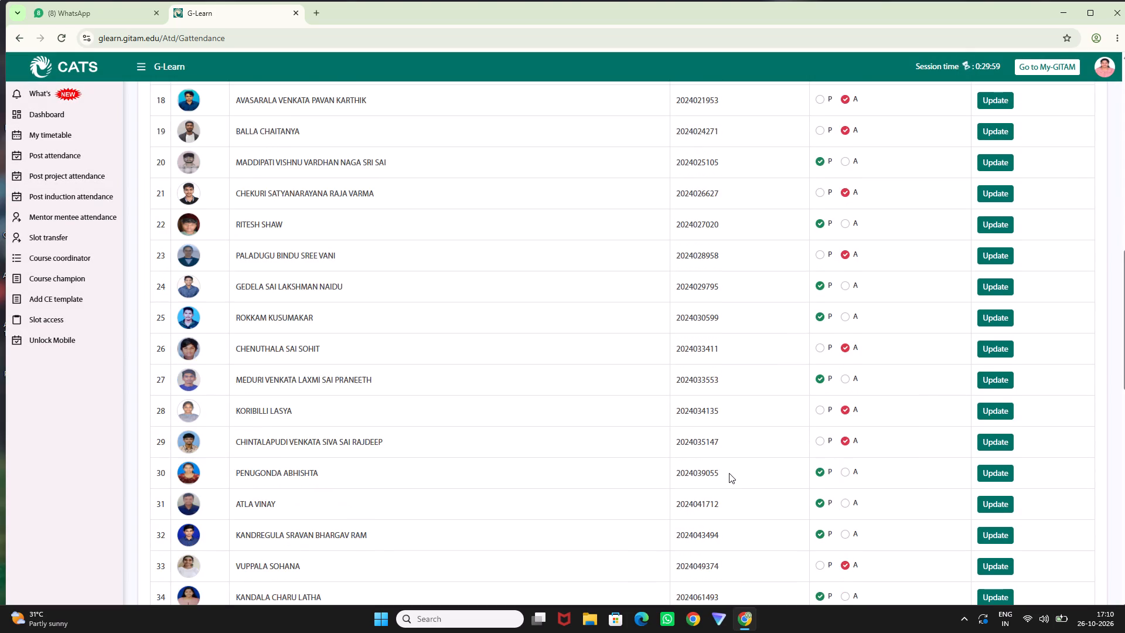
scroll(729, 473, down, 5)
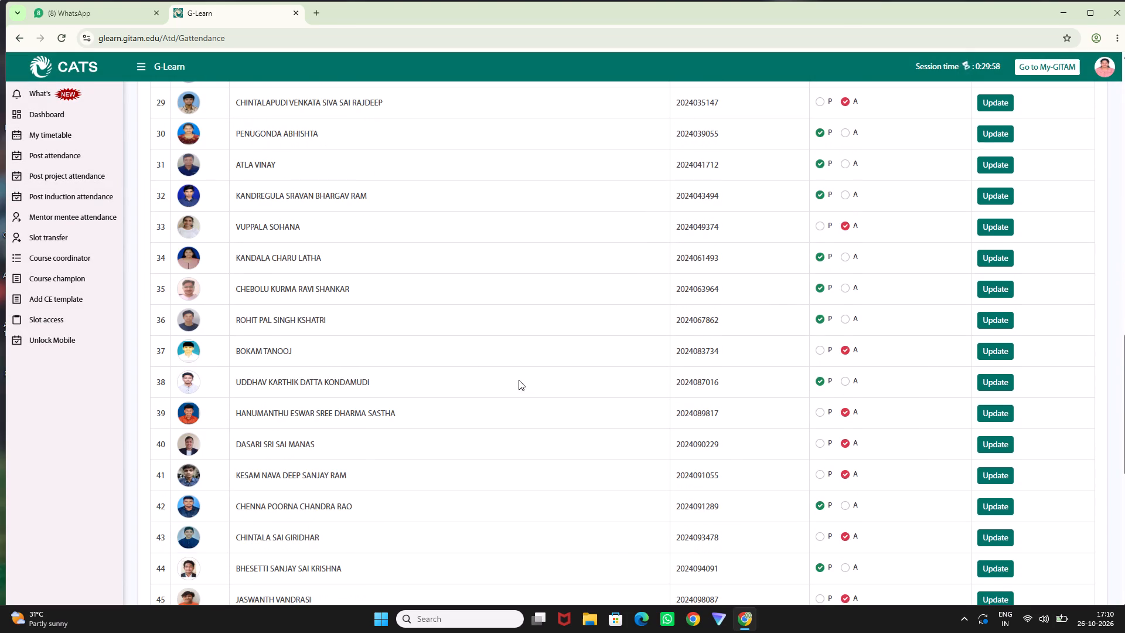
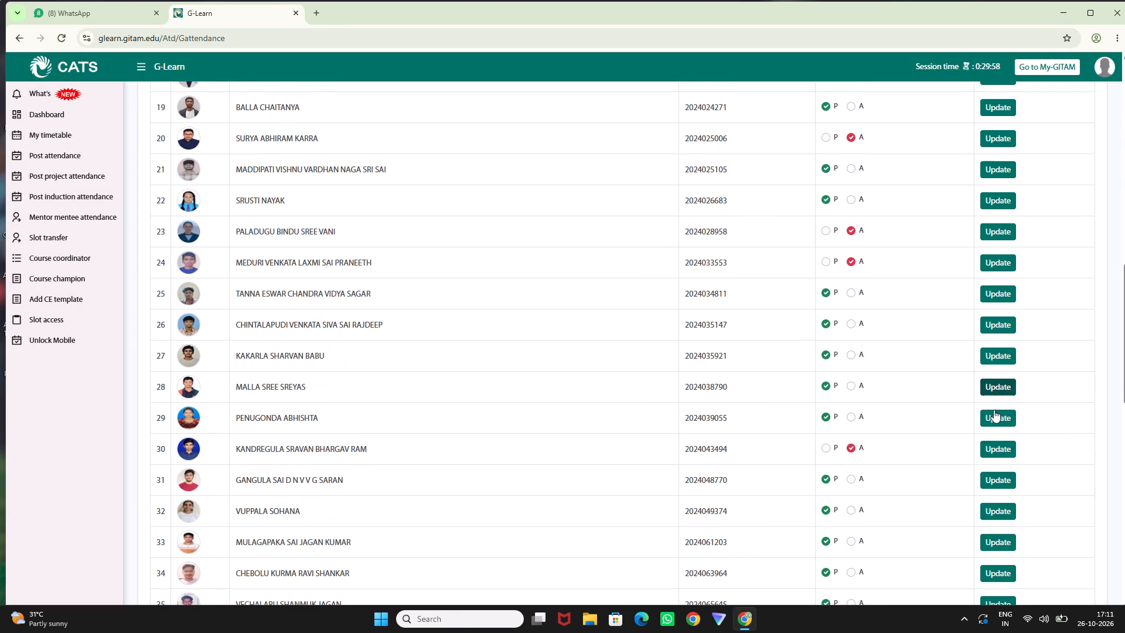
Mark the student in row 46 of the open CSE 5 - A attendance list as present and update the record.
scroll(994, 410, down, 3)
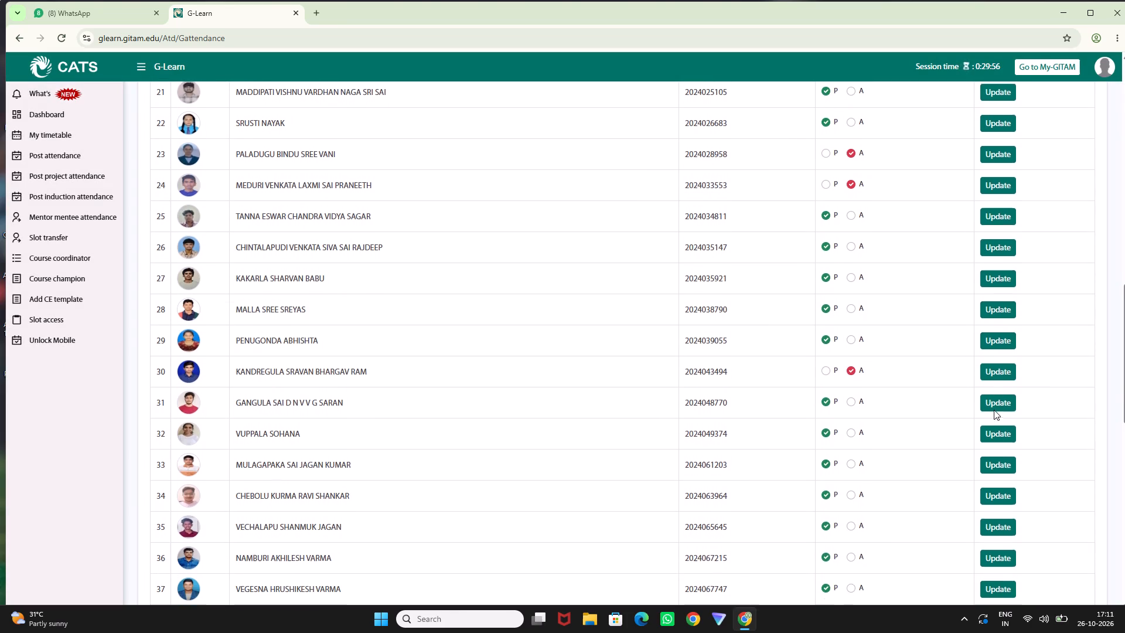
scroll(994, 410, down, 2)
scroll(994, 410, right, 2)
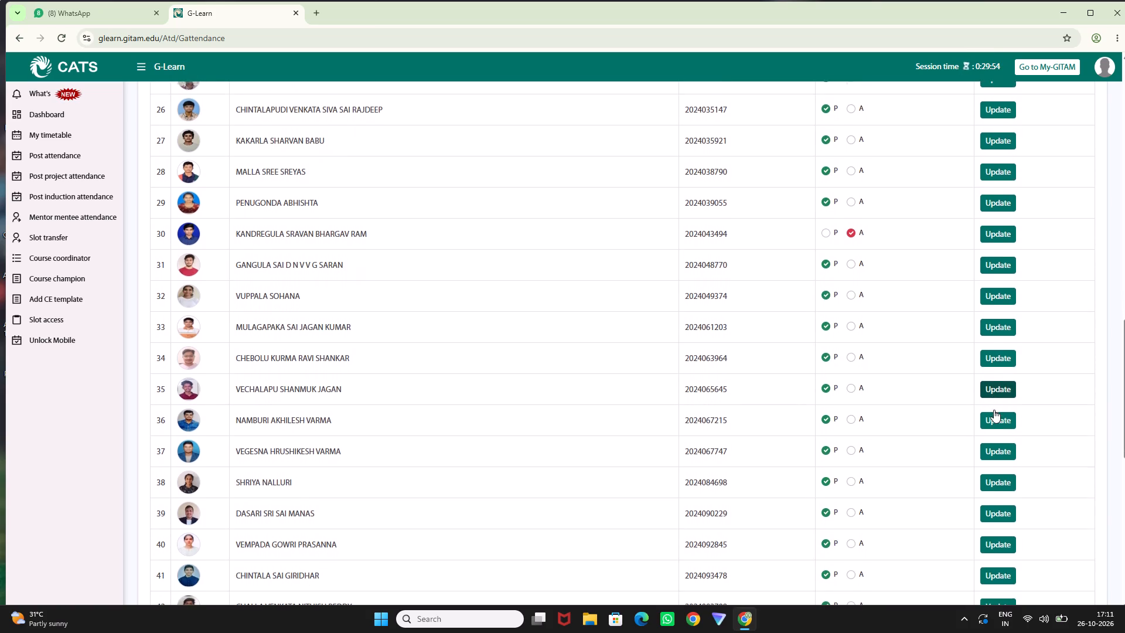
scroll(994, 410, right, 3)
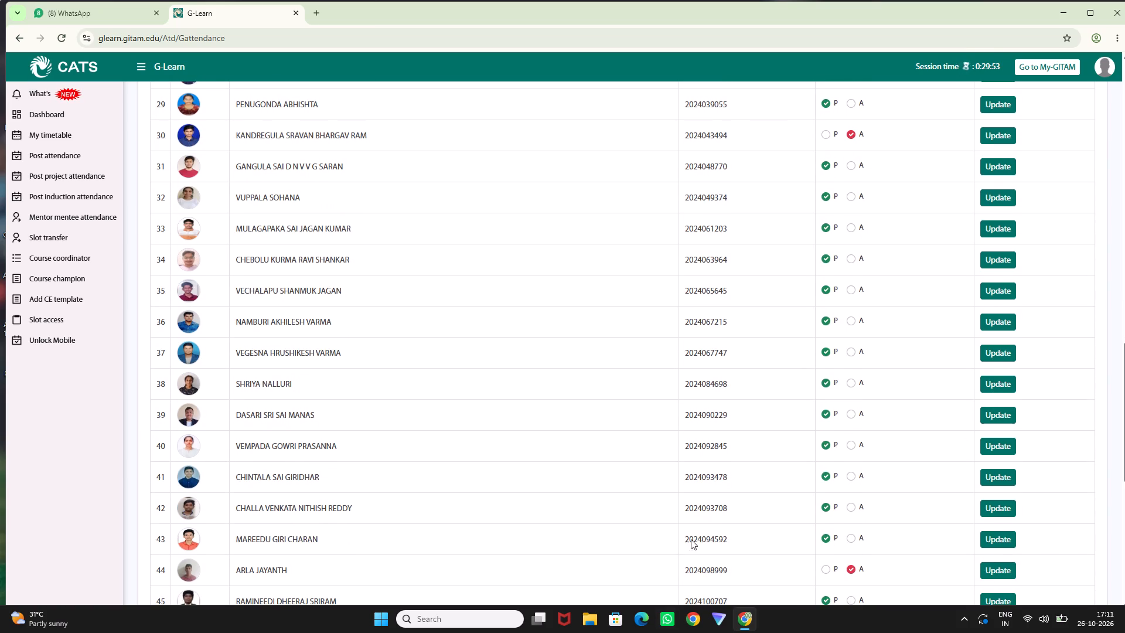
scroll(787, 540, right, 2)
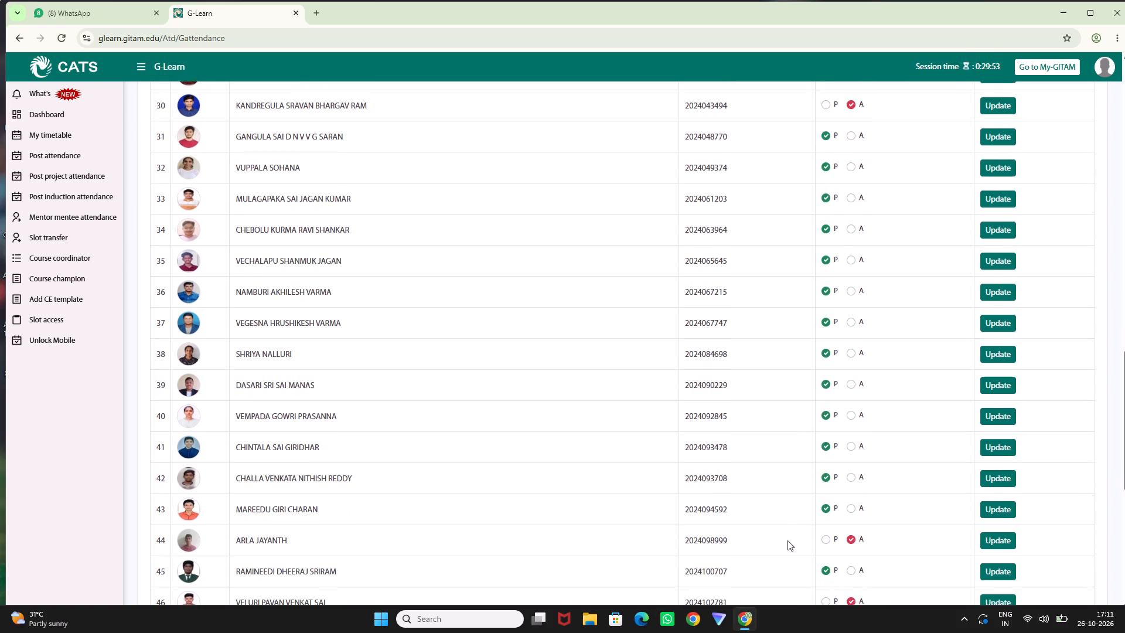
scroll(787, 540, right, 2)
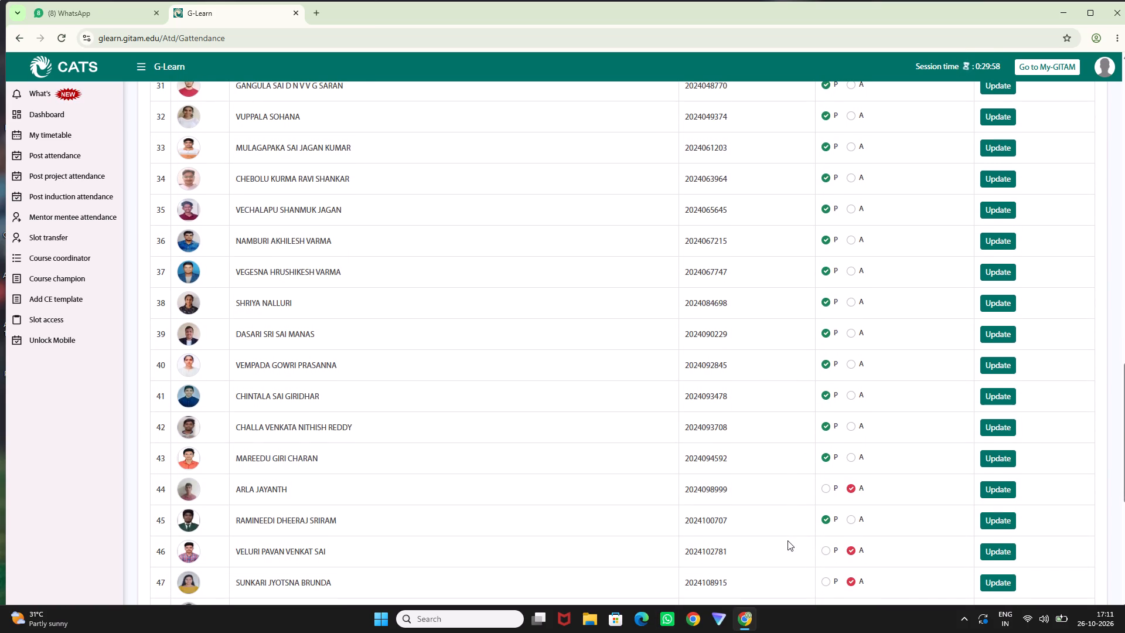
scroll(787, 540, right, 1)
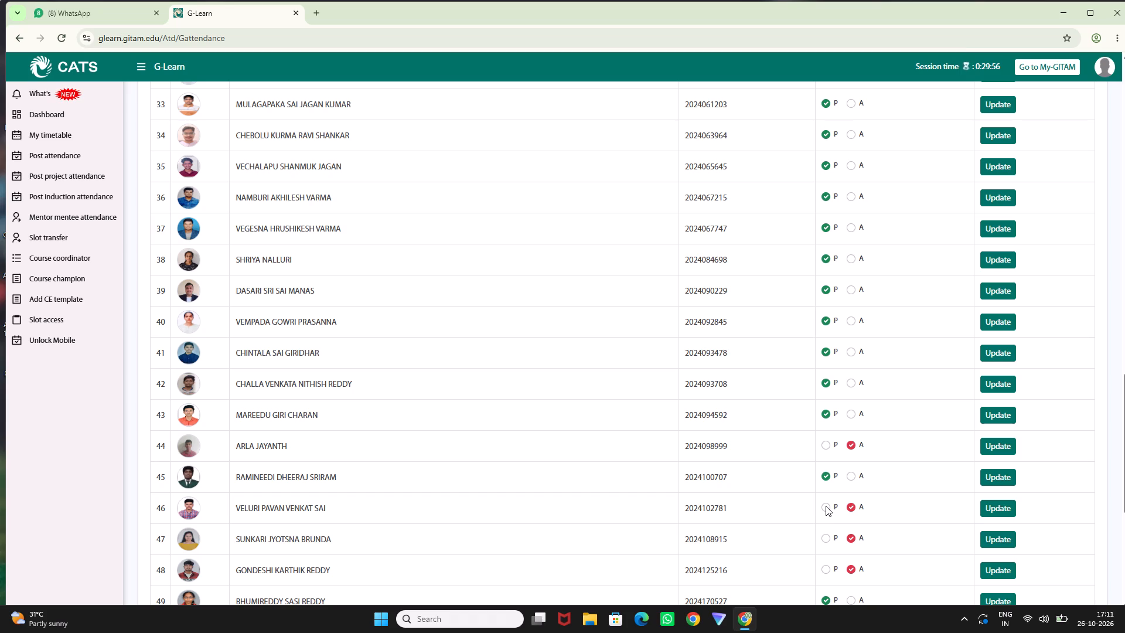
click(826, 506)
click(995, 508)
key(Return)
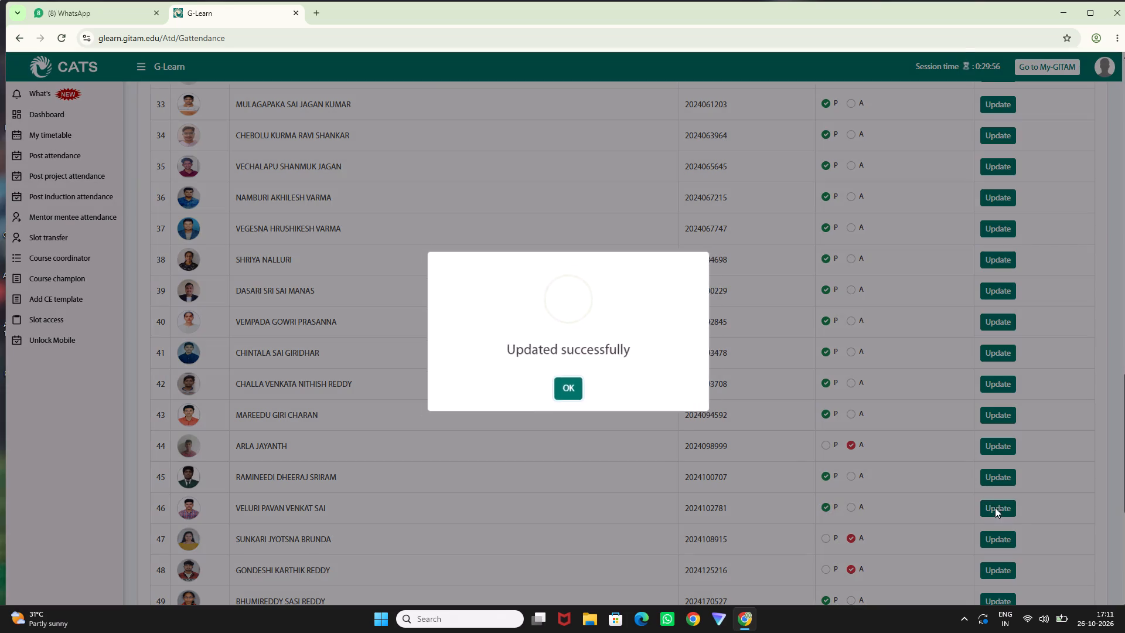
Open the 09:00AM to 09:50AM applied communication and quantitative skills slot (CSE, 5 - A).
scroll(995, 508, up, 15)
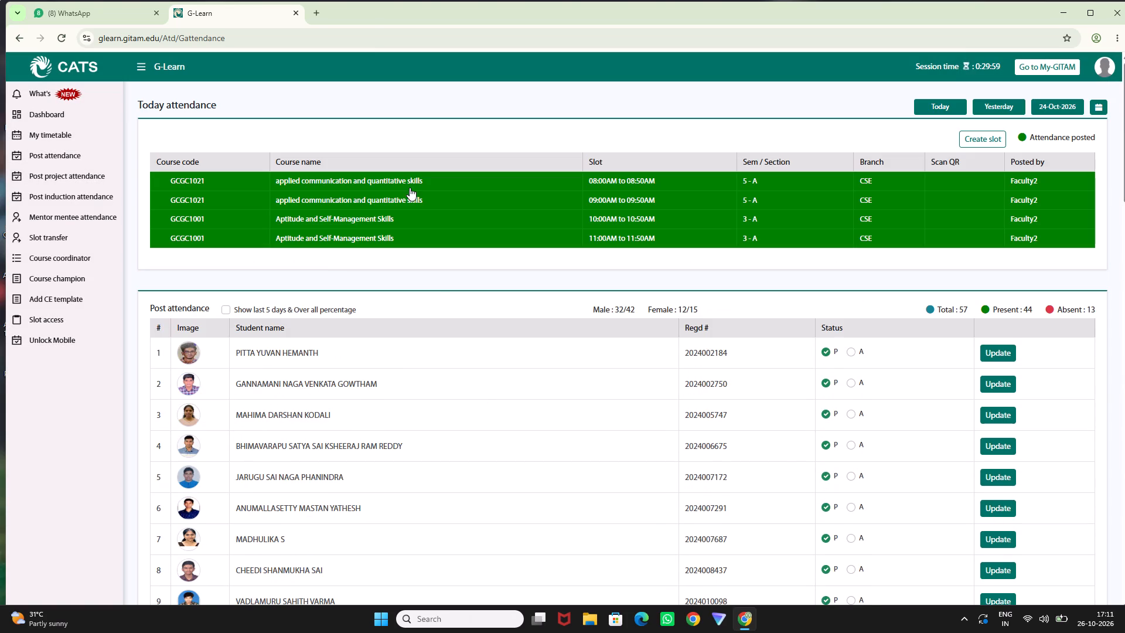
click(412, 201)
Mark the student in row 17 of the 09:00AM to 09:50AM GCGC1021 list as present and update the record.
scroll(424, 407, down, 4)
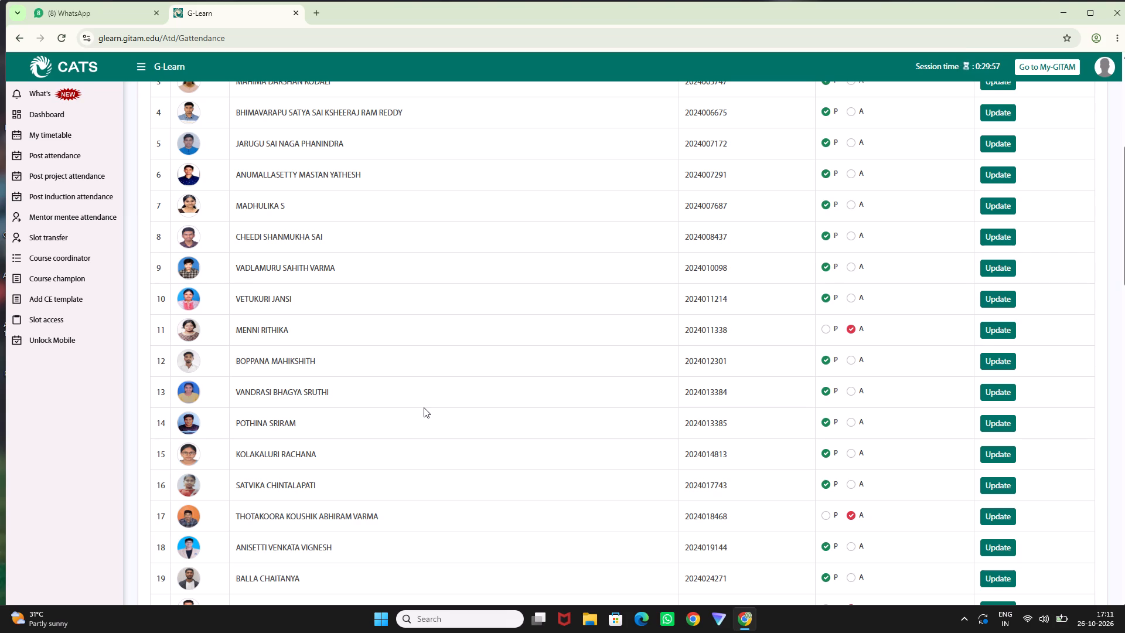
click(823, 516)
click(990, 515)
key(Return)
Mark the student in row 21 of the 09:00AM to 09:50AM GCGC1021 list as present.
scroll(990, 515, down, 3)
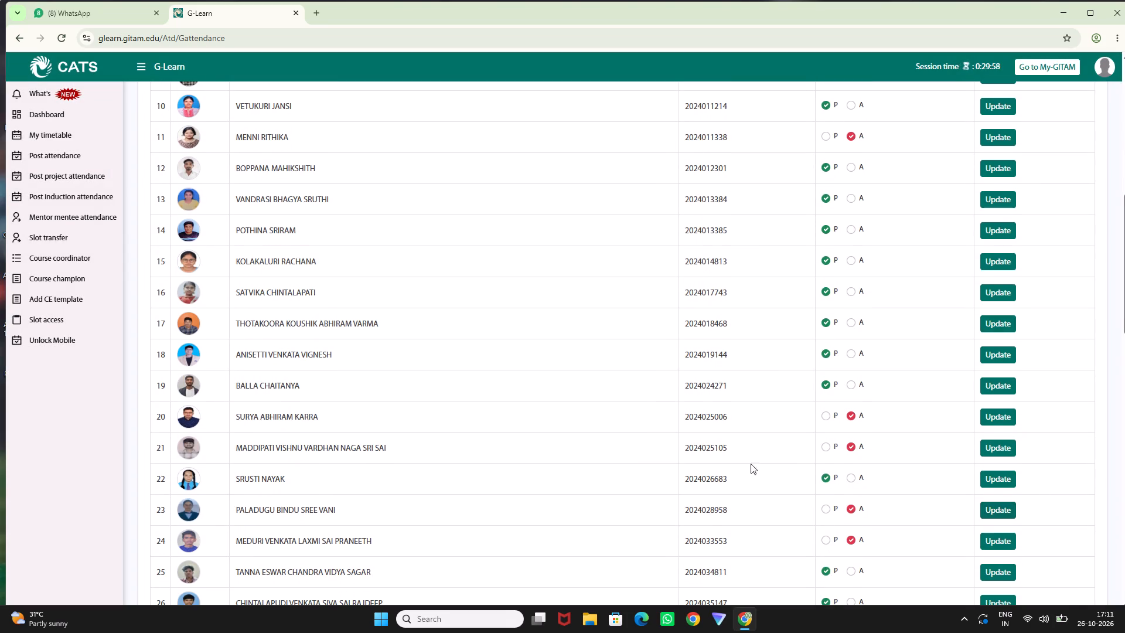
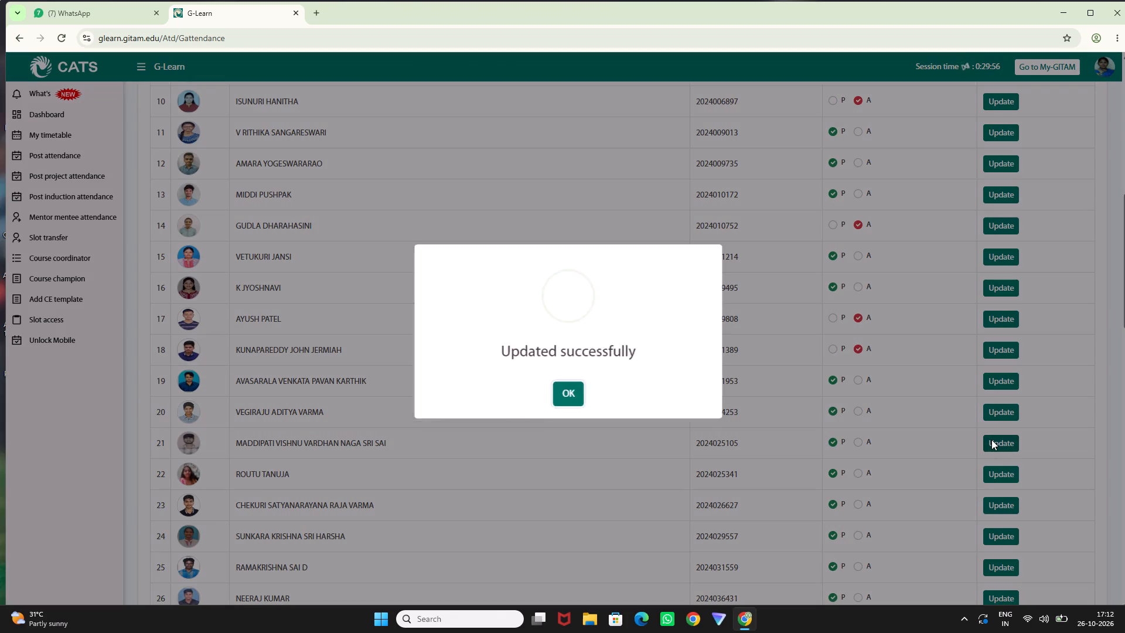
Acknowledge the completed attendance update for the student in row 21.
key(Return)
Mark the students in rows 42 and 43 of the open CSE 5 - C attendance list as present, updating each record.
scroll(991, 440, down, 3)
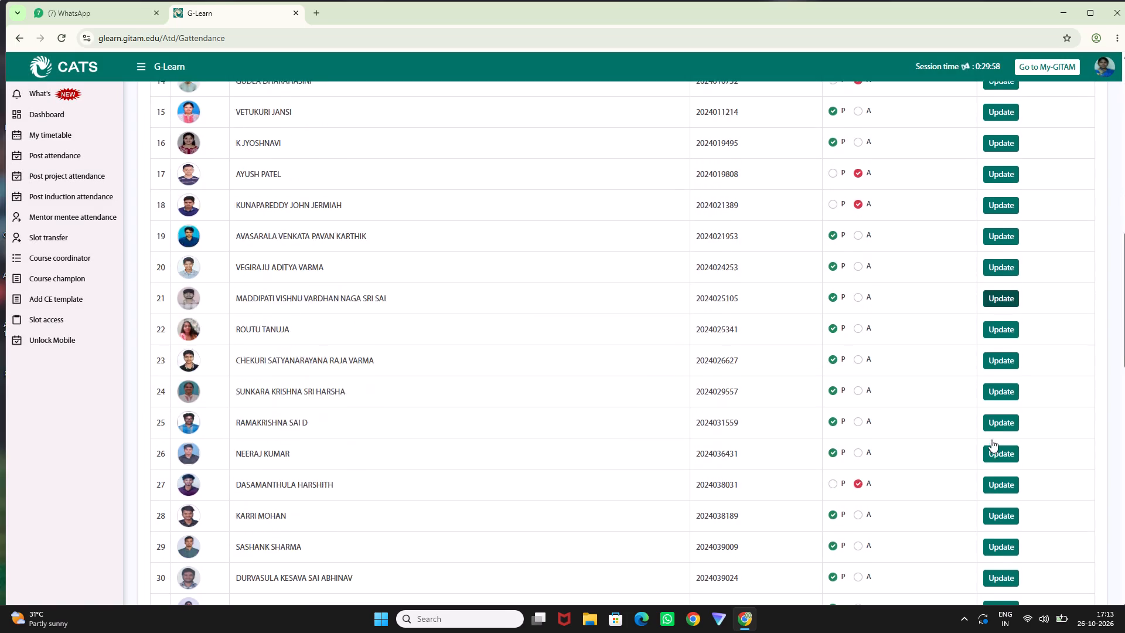
scroll(991, 440, down, 6)
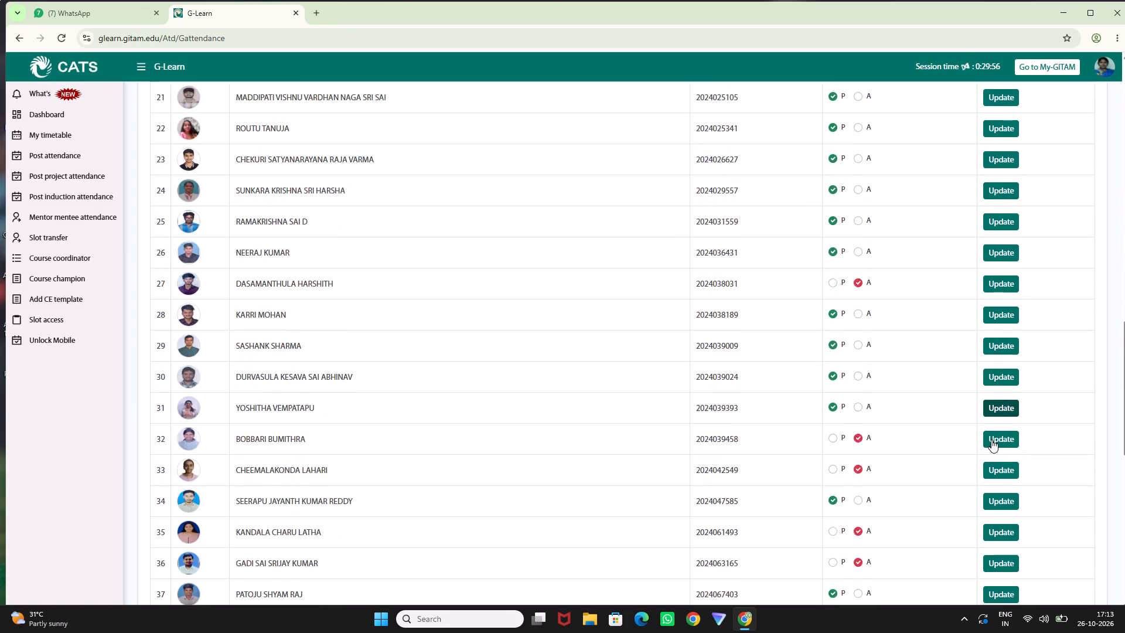
scroll(991, 440, down, 1)
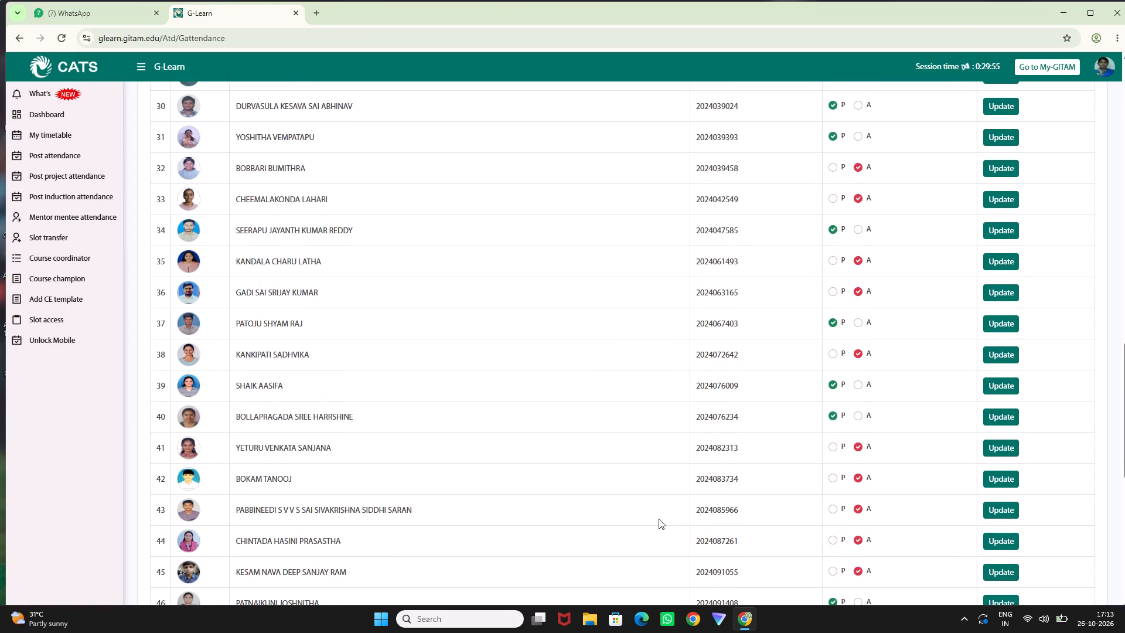
click(833, 479)
click(996, 484)
key(Return)
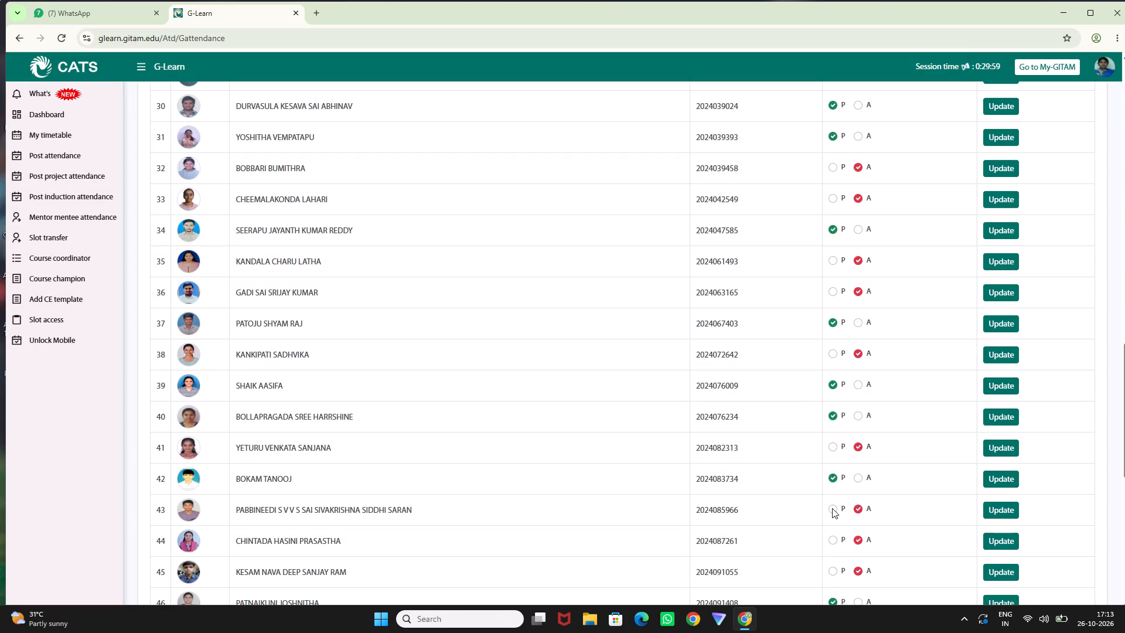
click(832, 508)
click(997, 507)
key(Return)
Open the posted 11:00AM to 11:50AM Artificial Intelligence Lab slot (CSE, 5 - C).
scroll(997, 507, down, 7)
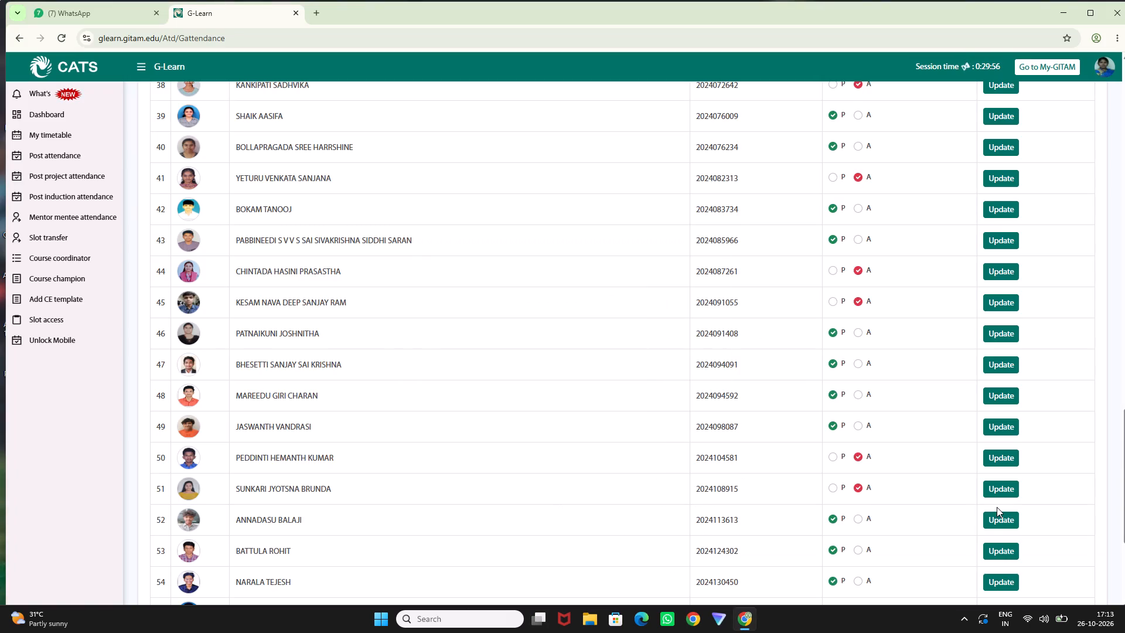
scroll(997, 507, down, 4)
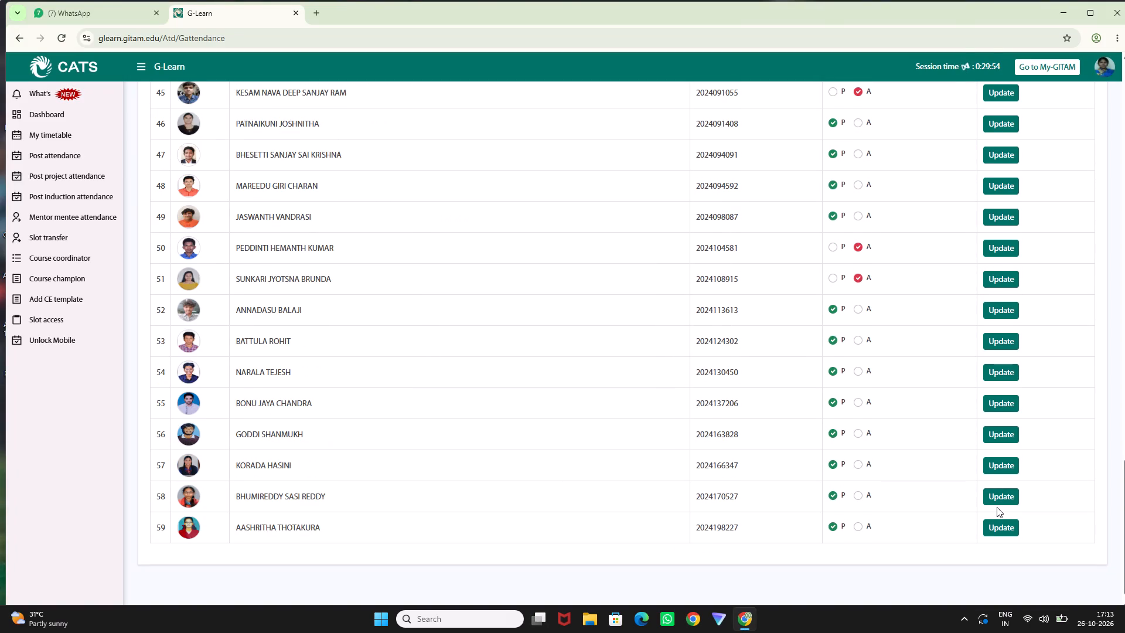
scroll(997, 507, up, 17)
scroll(997, 507, up, 4)
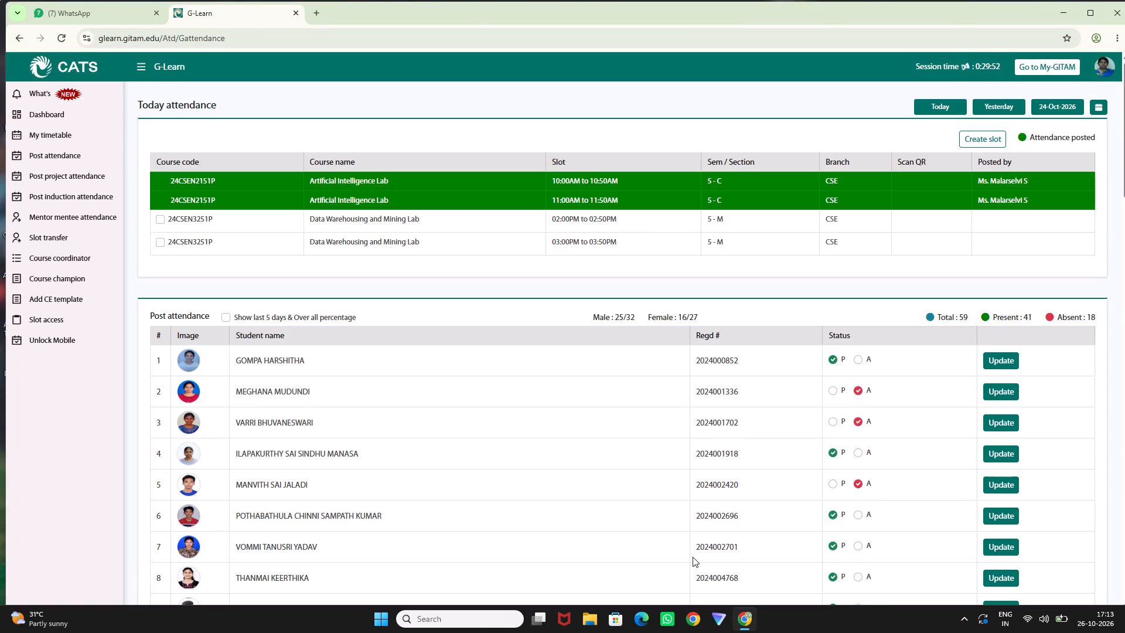
click(354, 197)
Look through the 11:00AM to 11:50AM Artificial Intelligence Lab attendance list for the students needing correction.
scroll(428, 294, down, 6)
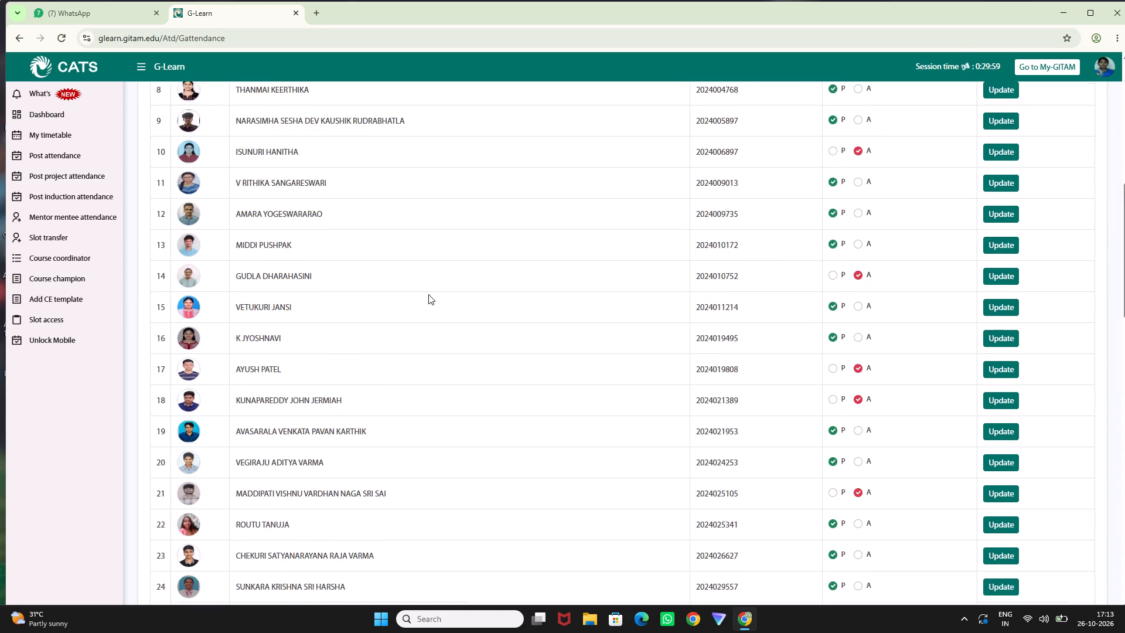
Mark the student in row 21 of the Artificial Intelligence Lab attendance list as present and update the record.
scroll(428, 294, left, 1)
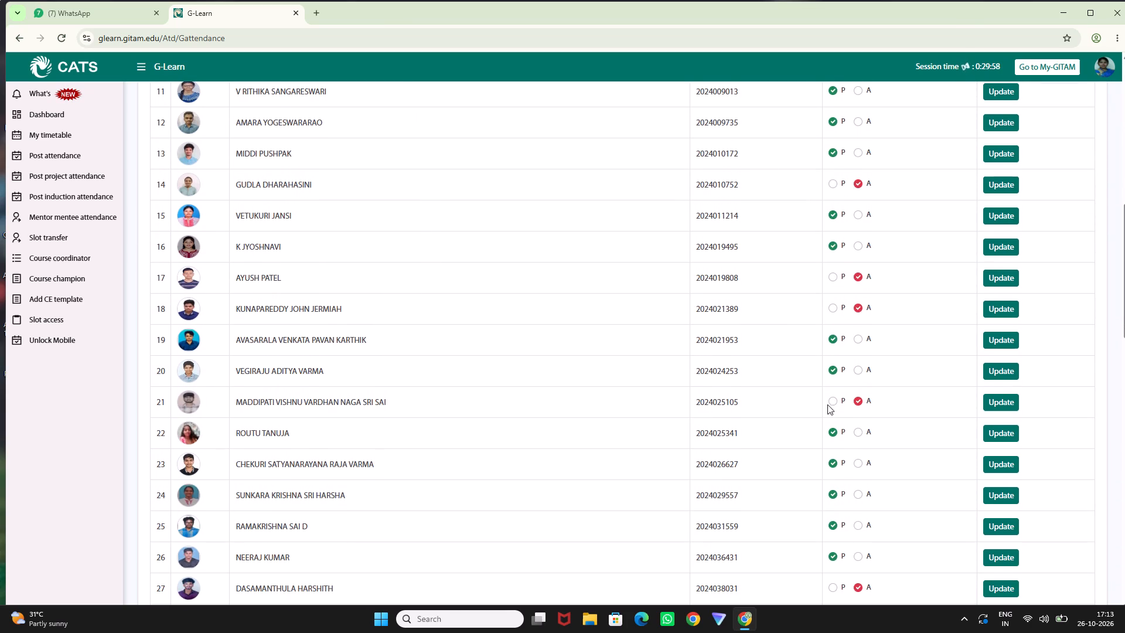
click(834, 401)
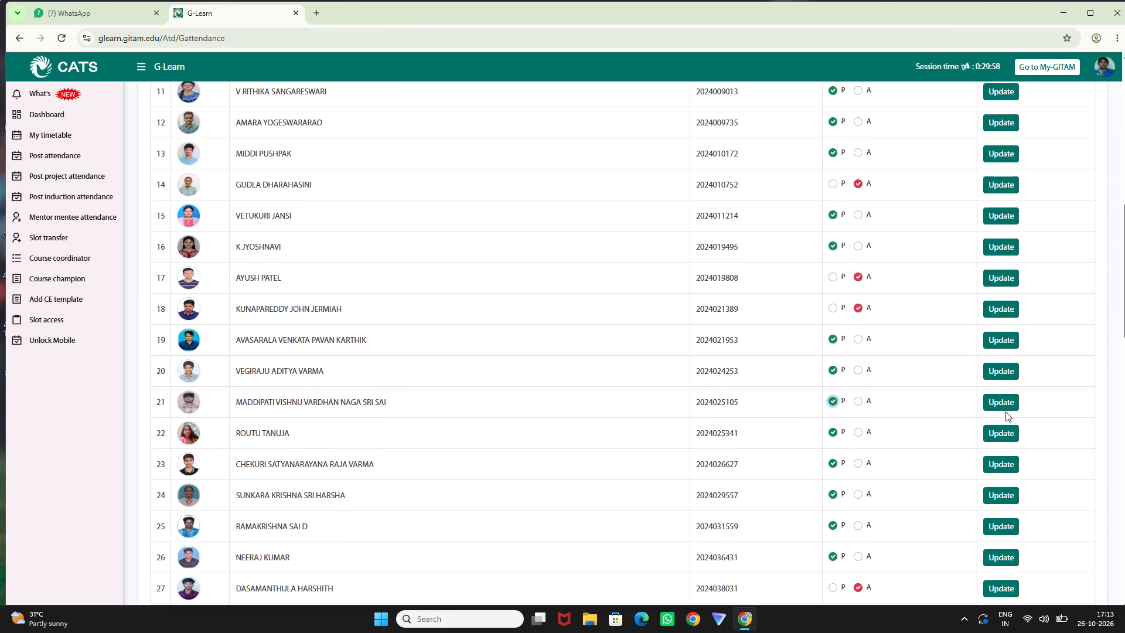
click(1005, 403)
key(Return)
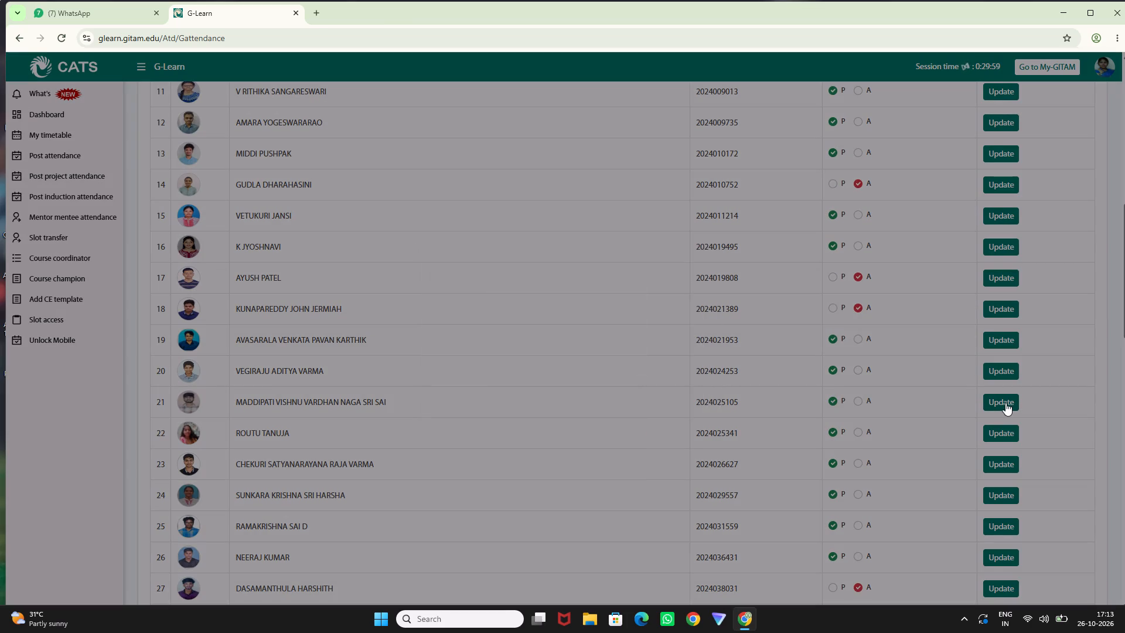
Look through the attendance rows below row 21 for the remaining students needing correction.
scroll(1005, 403, left, 6)
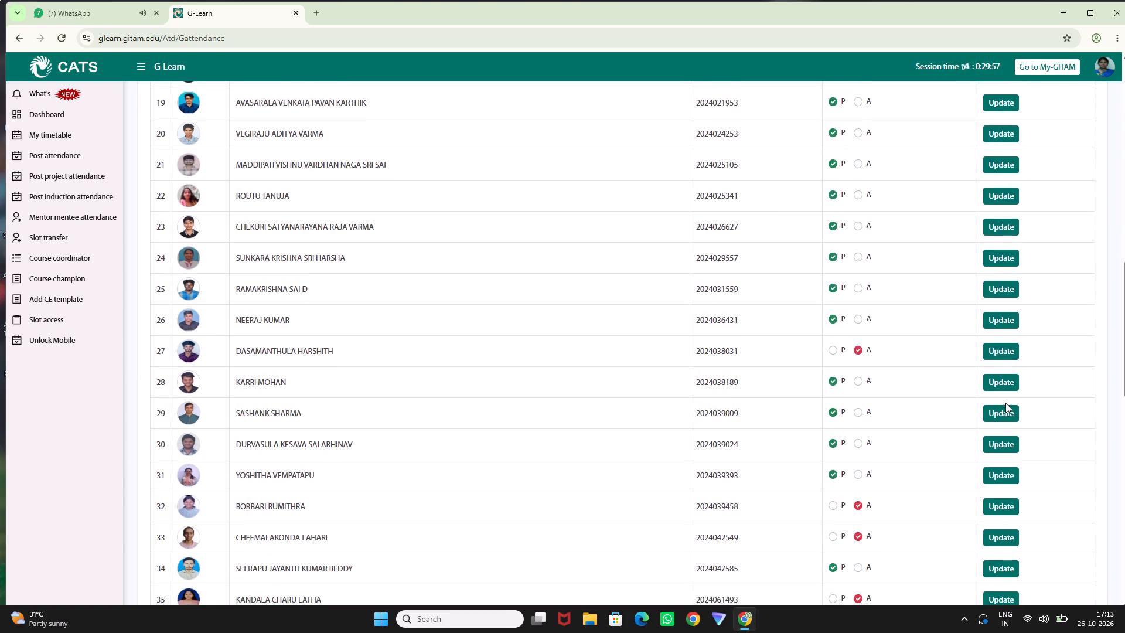
scroll(1005, 403, left, 4)
scroll(1005, 403, down, 3)
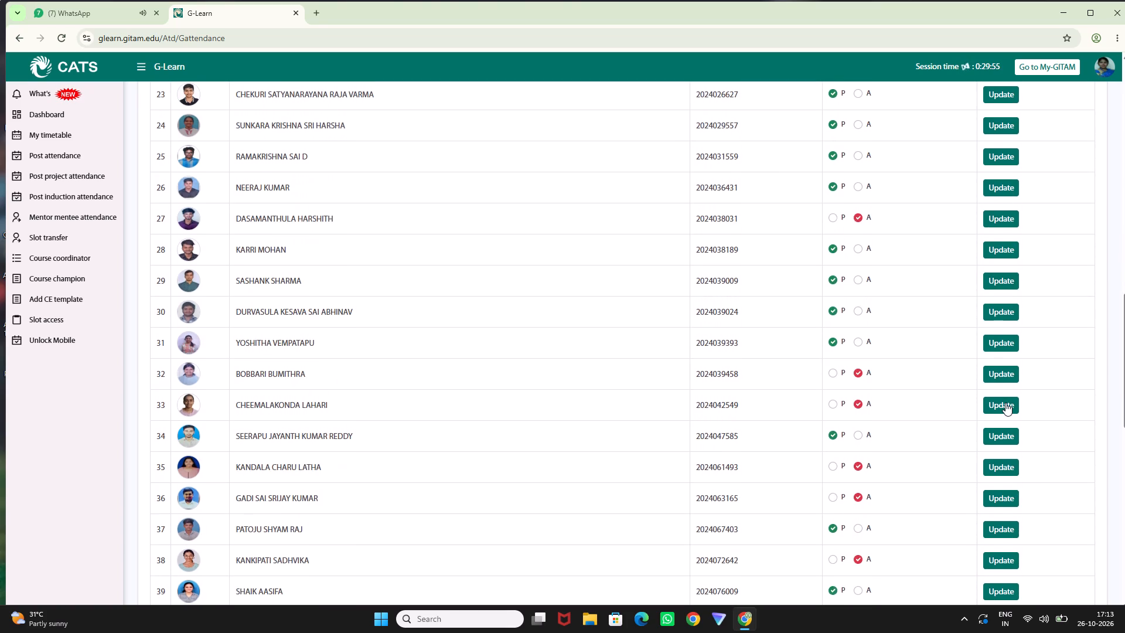
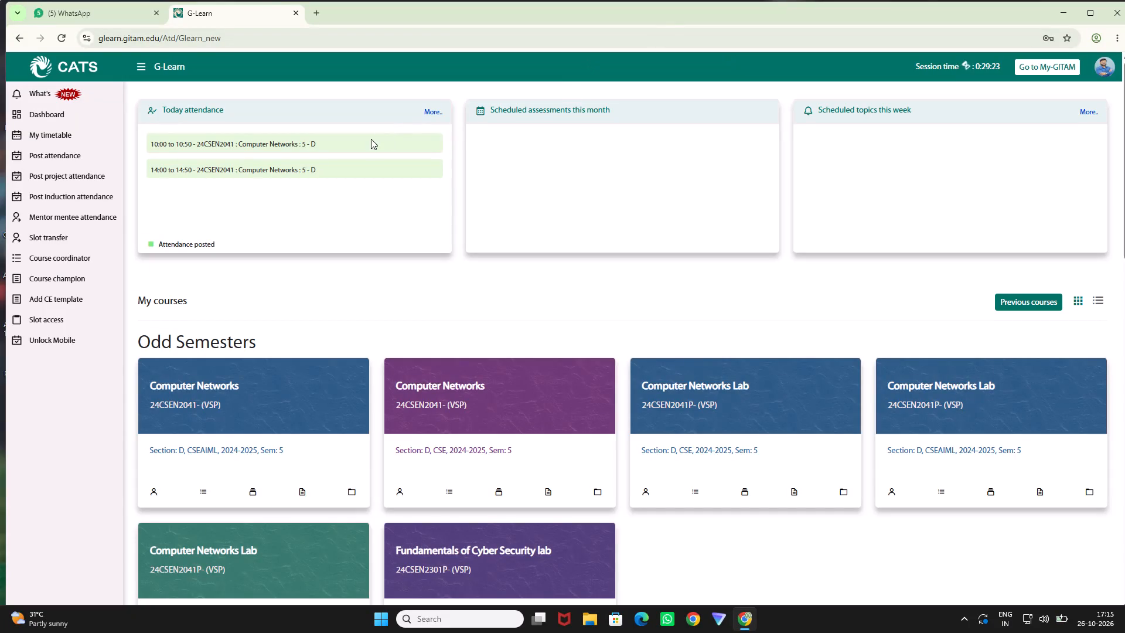
Open today's posted 02:00PM to 02:50PM Computer Networks slot (CSE, 5 - D), reloading the attendance page if the slot does not respond.
click(282, 168)
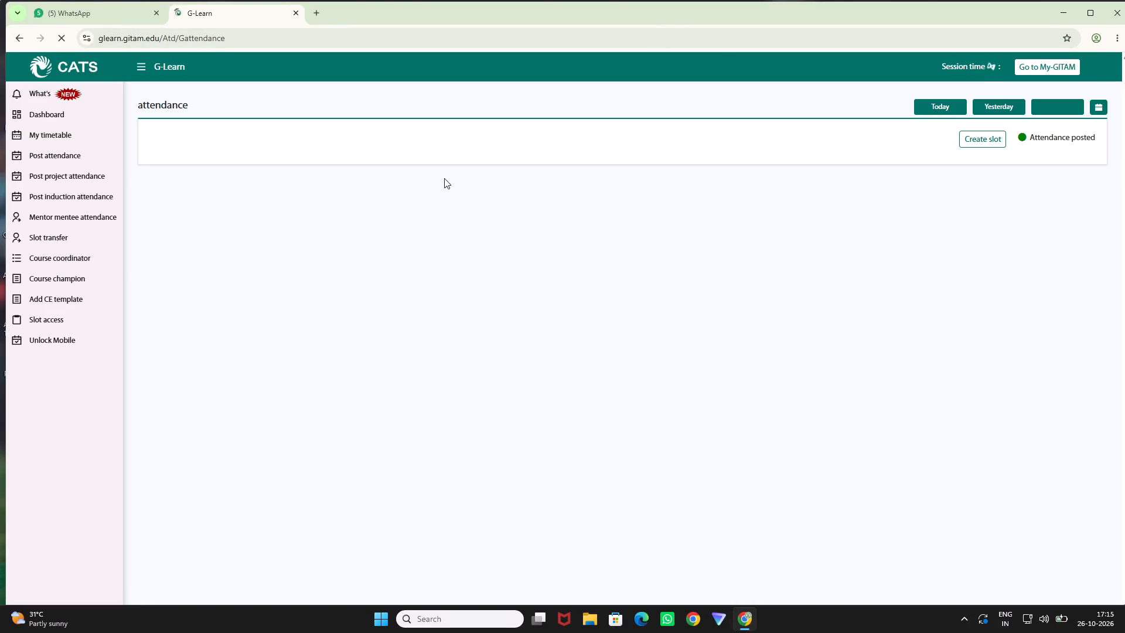
click(359, 200)
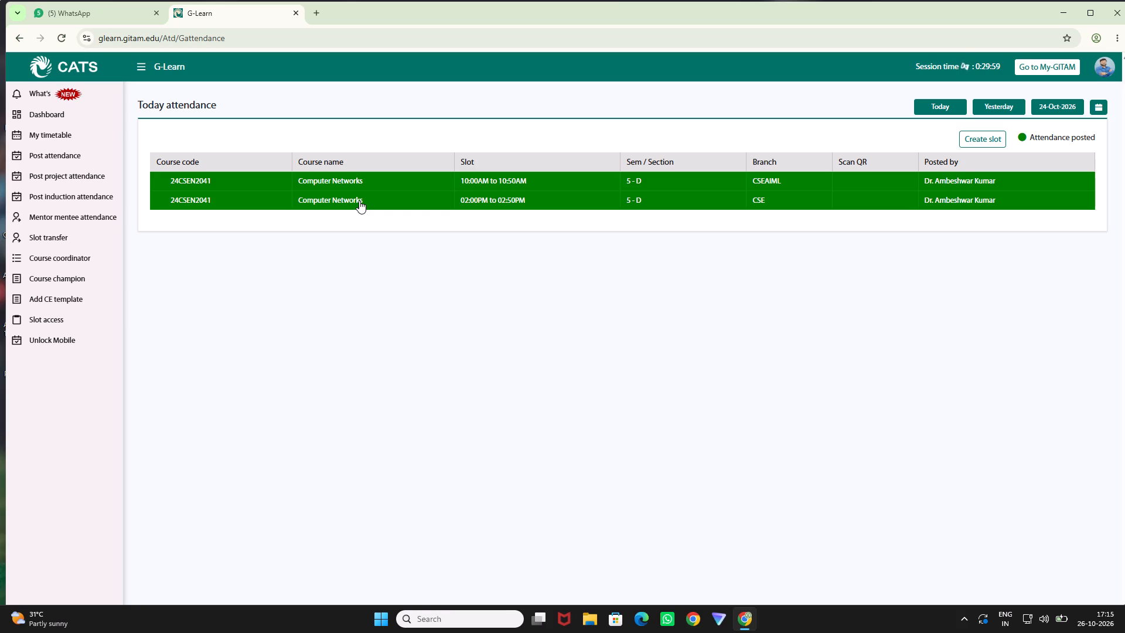
click(354, 199)
click(475, 196)
triple_click(475, 196)
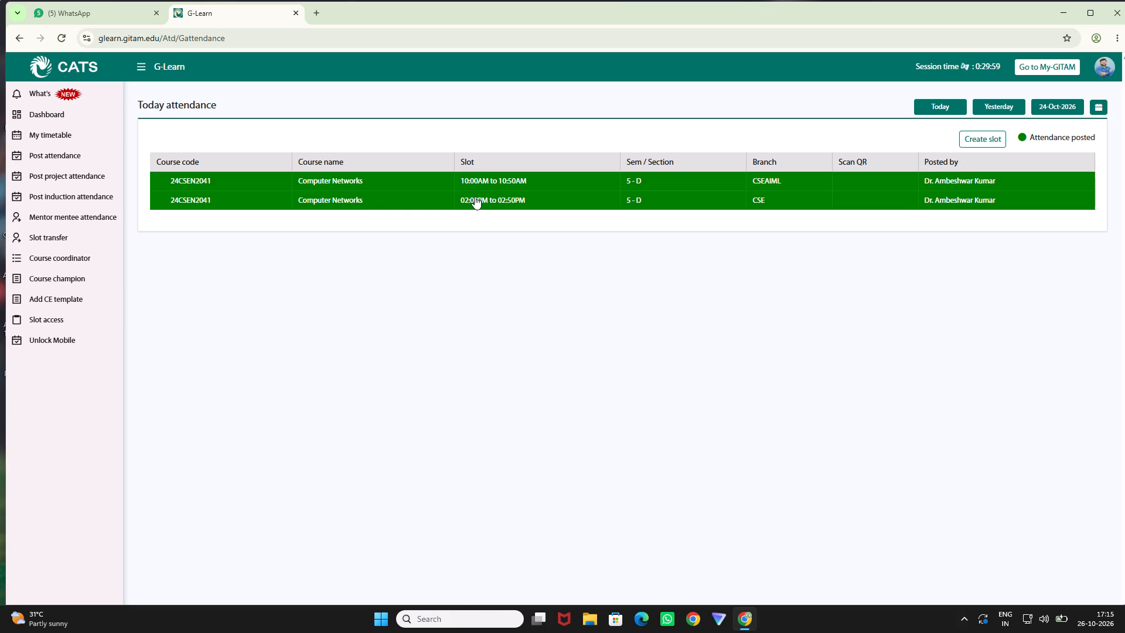
click(475, 196)
drag(475, 196, 484, 244)
click(472, 202)
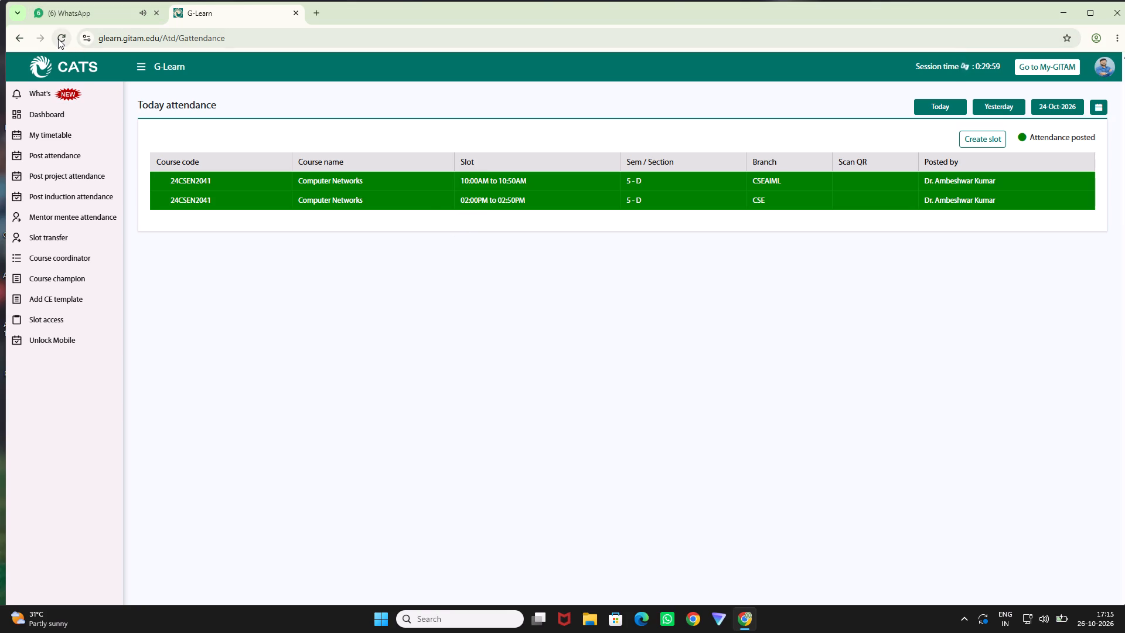
click(58, 39)
click(340, 202)
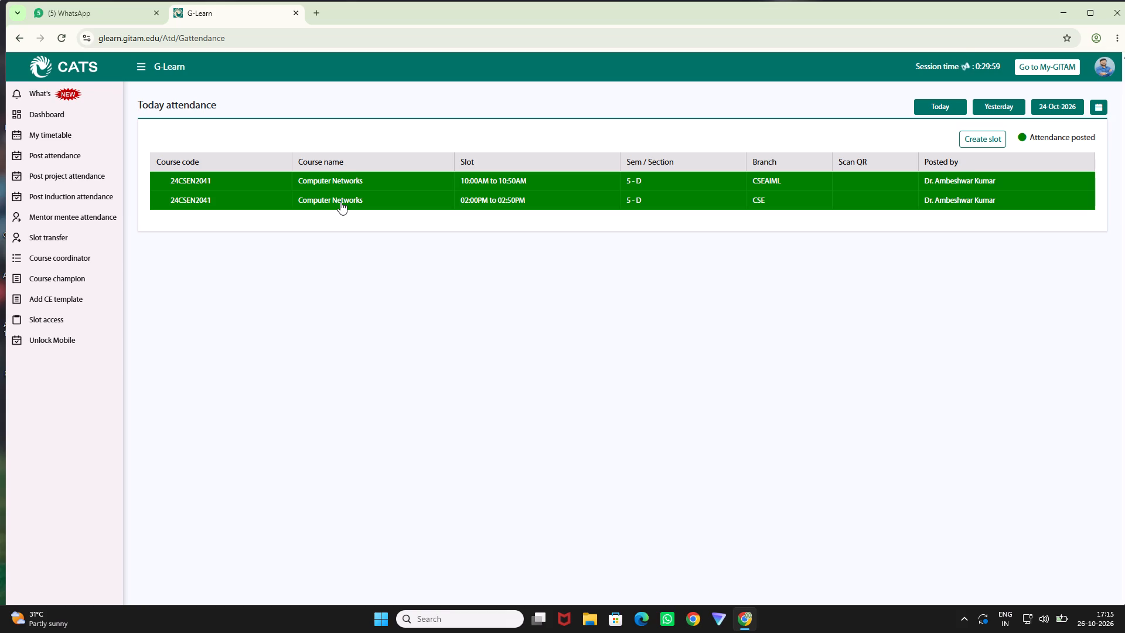
Mark the student in row 10 of the CSE 5 - D Computer Networks attendance list as present and update the record.
scroll(340, 200, down, 4)
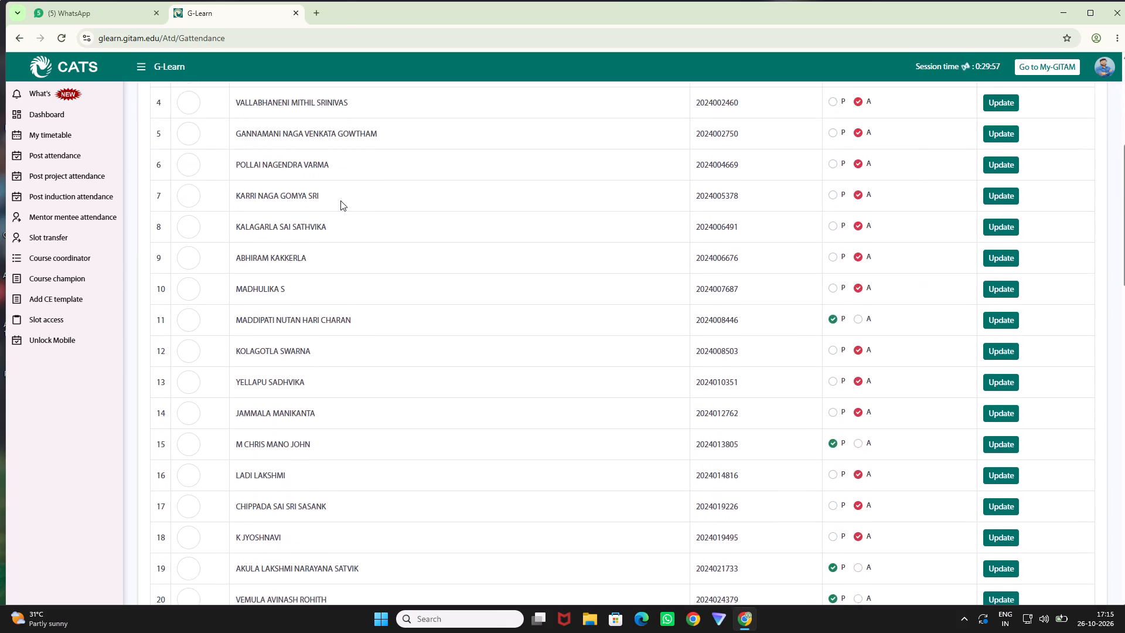
scroll(340, 200, right, 2)
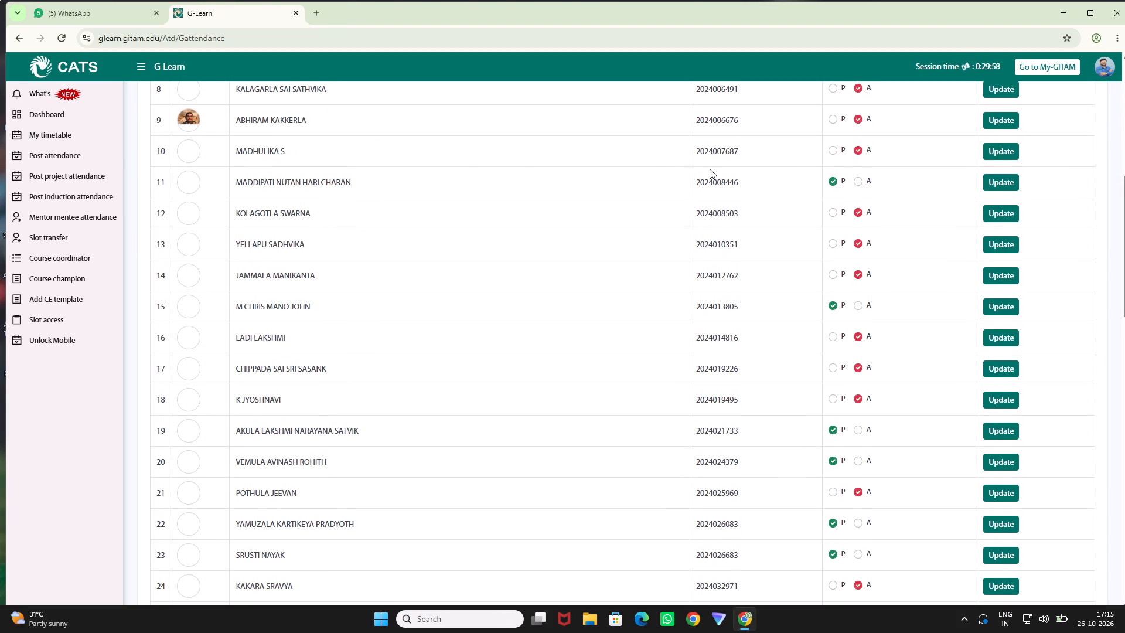
click(831, 149)
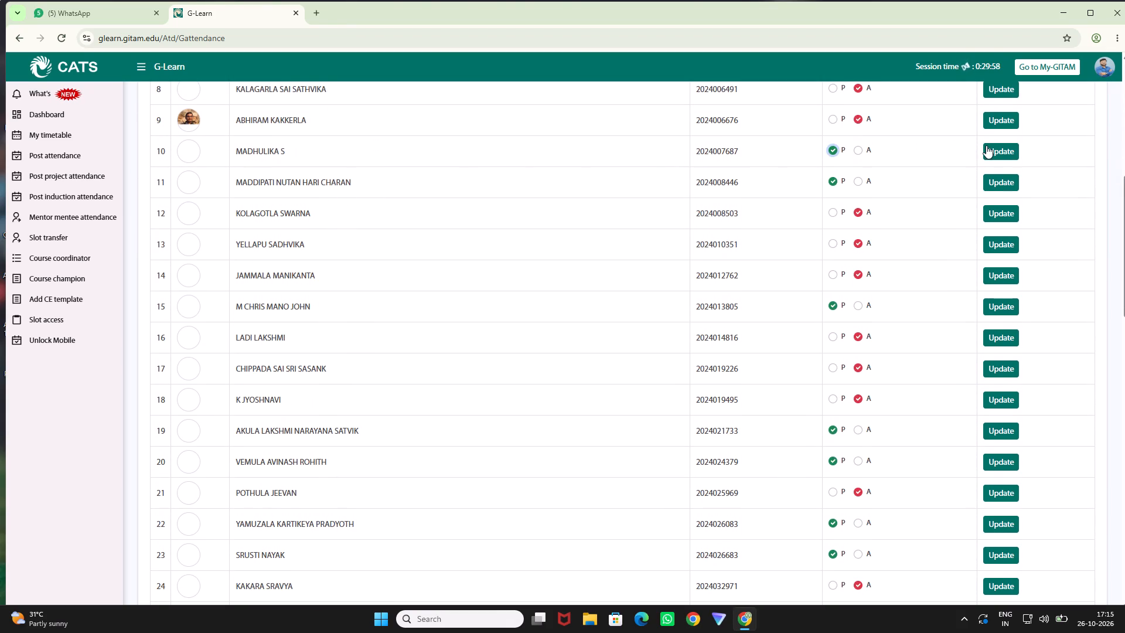
click(988, 146)
key(Return)
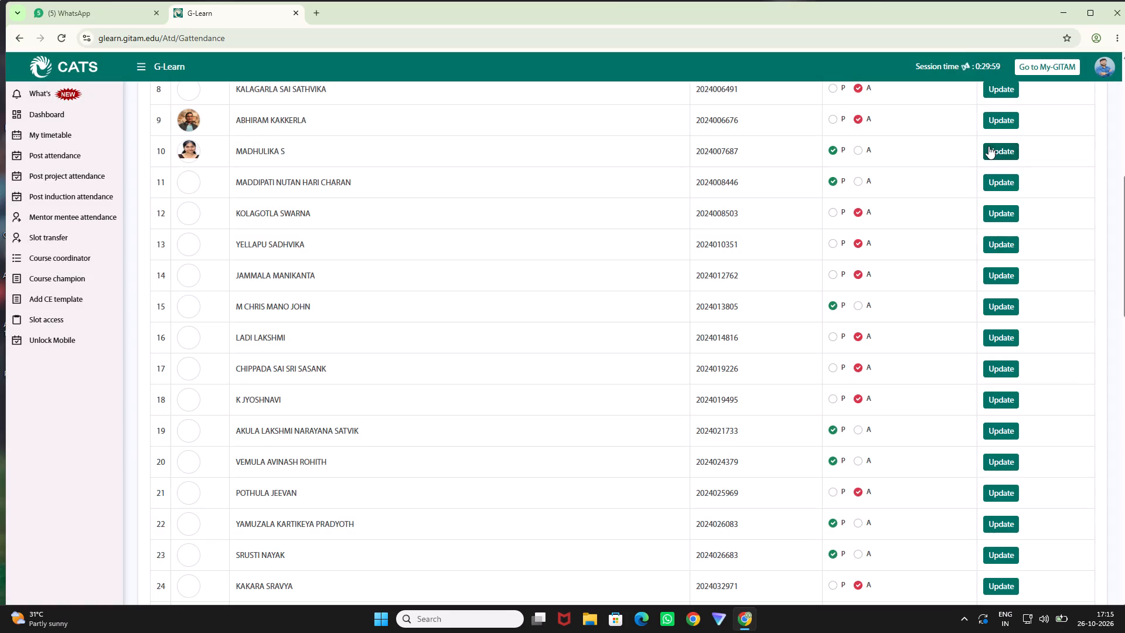
Mark the student in row 40 as present, update the record and acknowledge the update.
scroll(537, 267, down, 3)
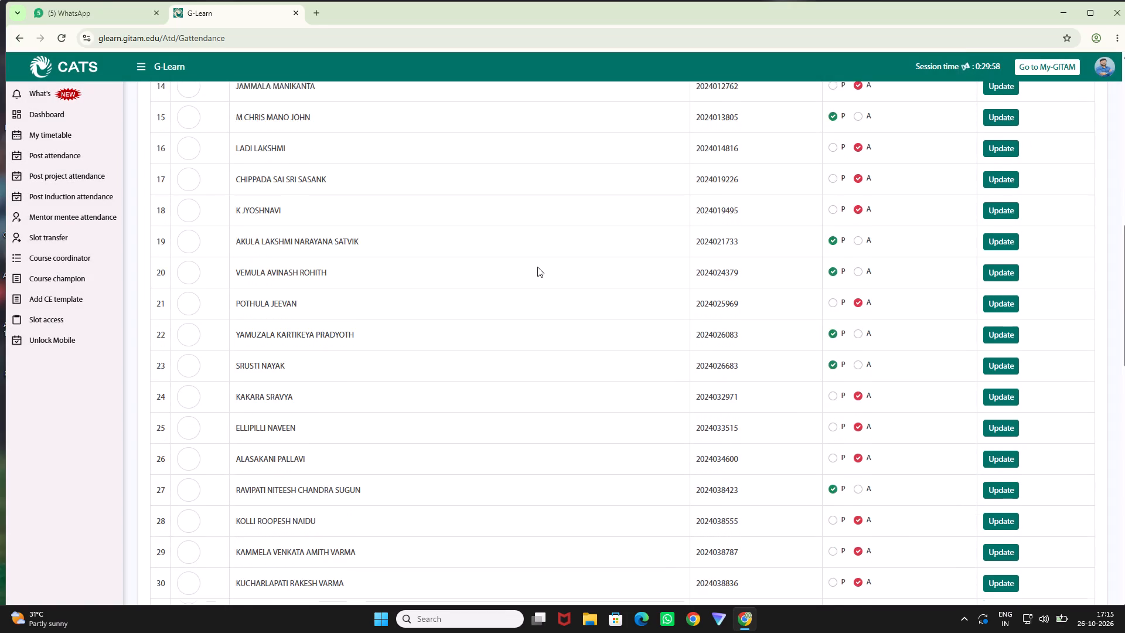
scroll(537, 267, down, 2)
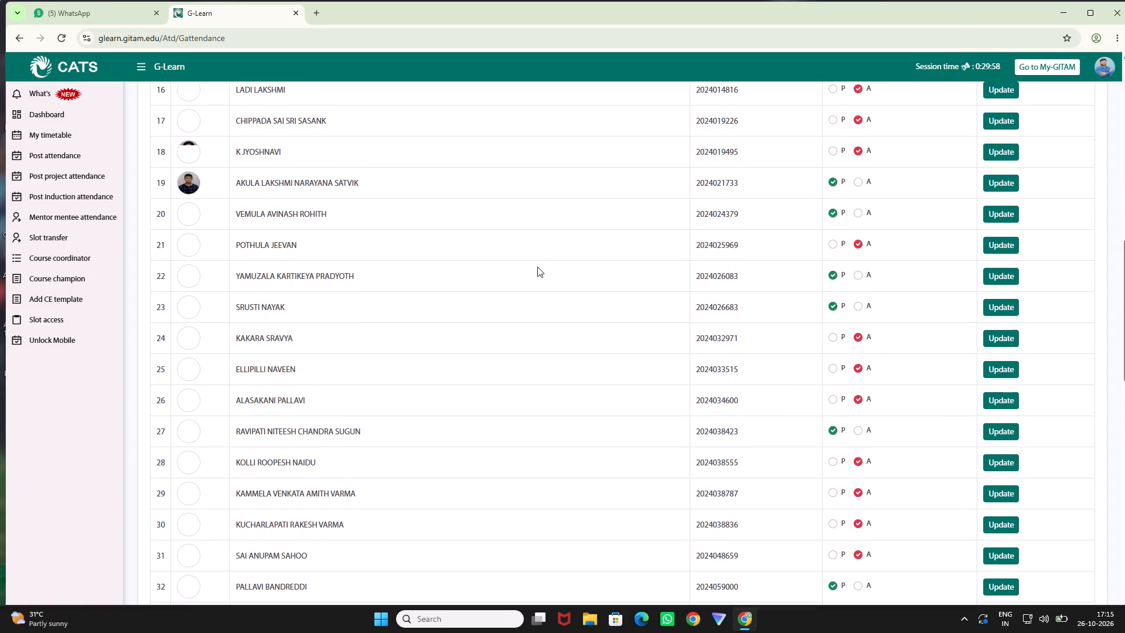
scroll(537, 267, down, 1)
scroll(537, 267, right, 4)
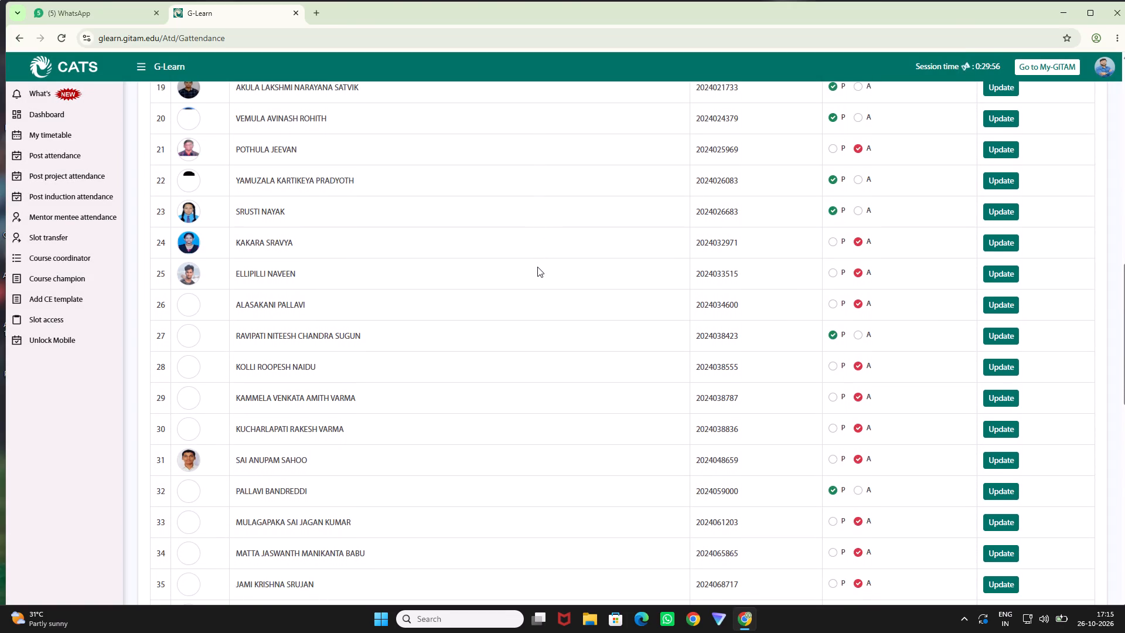
scroll(537, 267, right, 5)
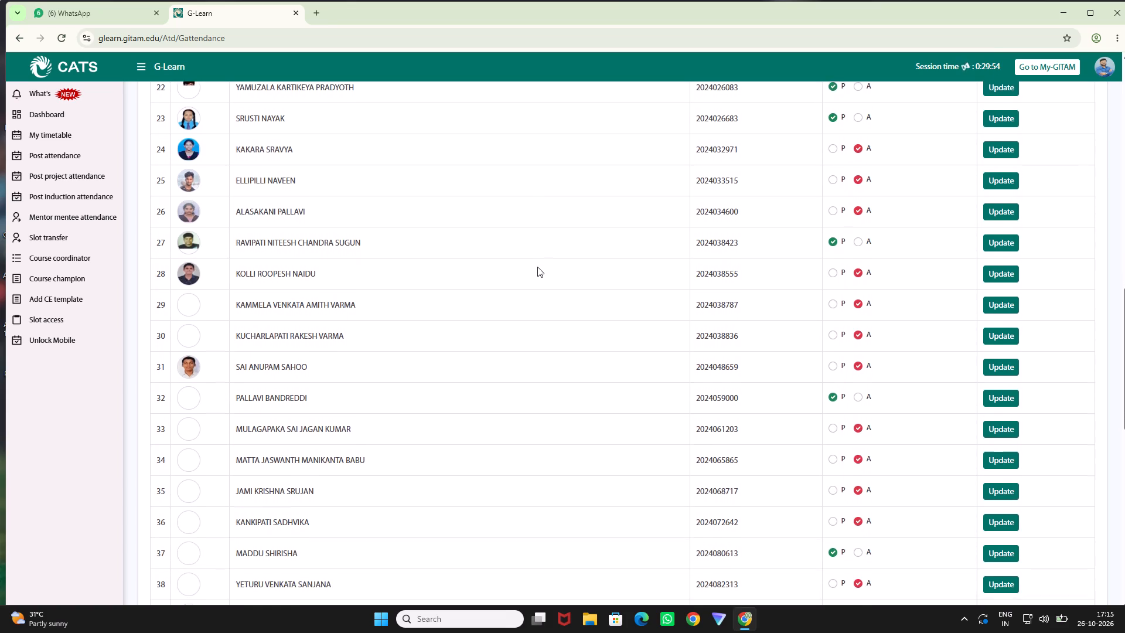
scroll(537, 267, right, 4)
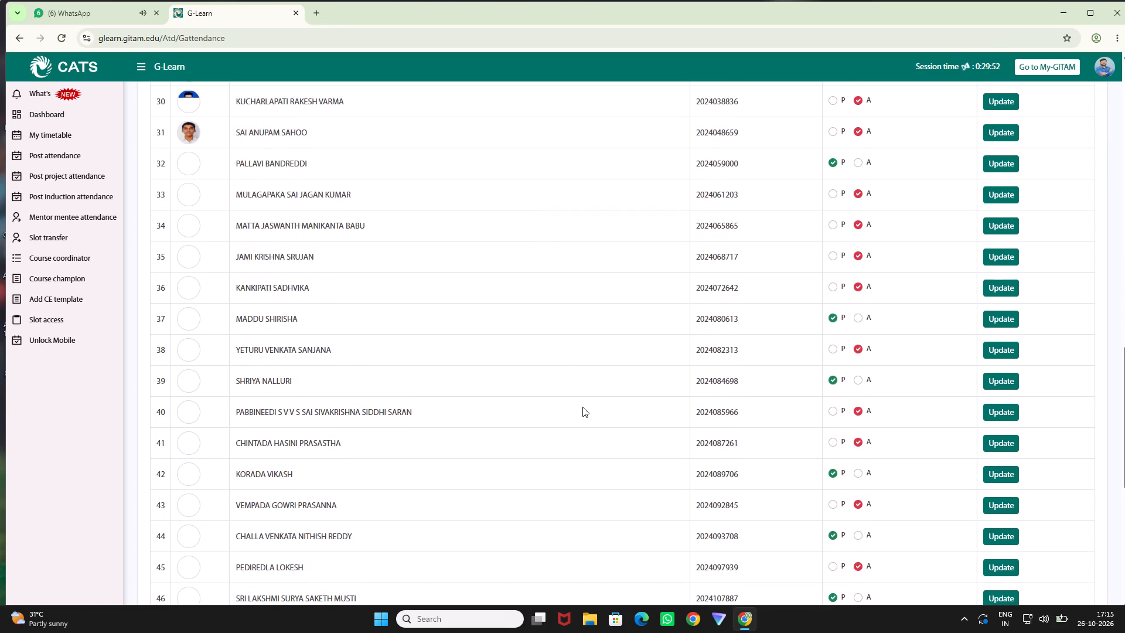
click(834, 411)
click(998, 413)
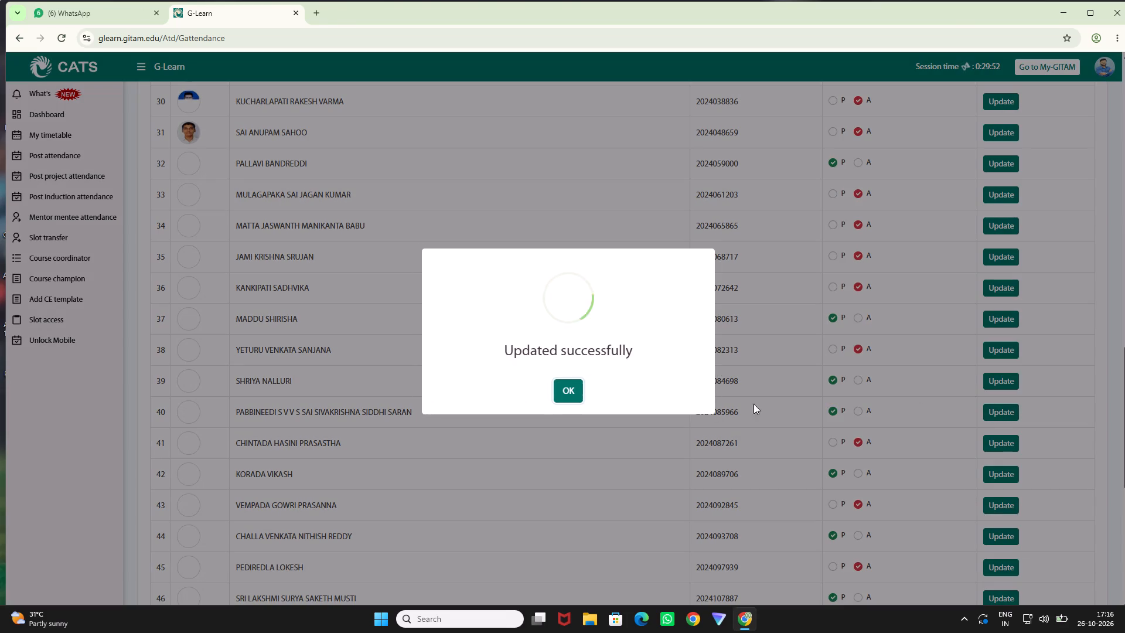
click(563, 396)
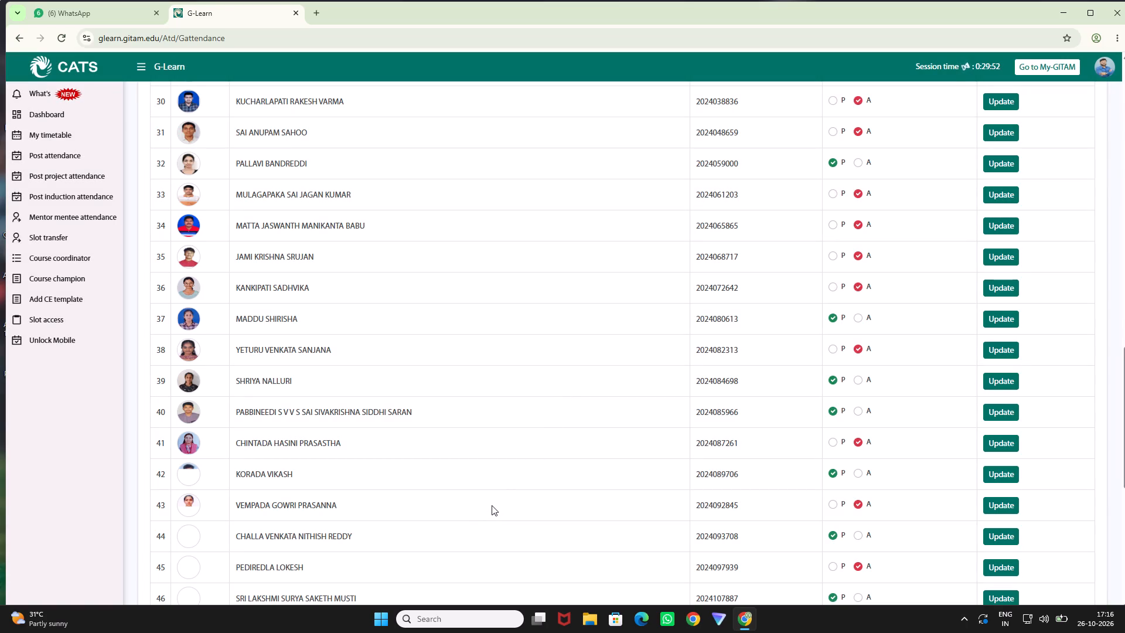
Mark the student in row 43 as present, update the record and acknowledge the update.
click(830, 501)
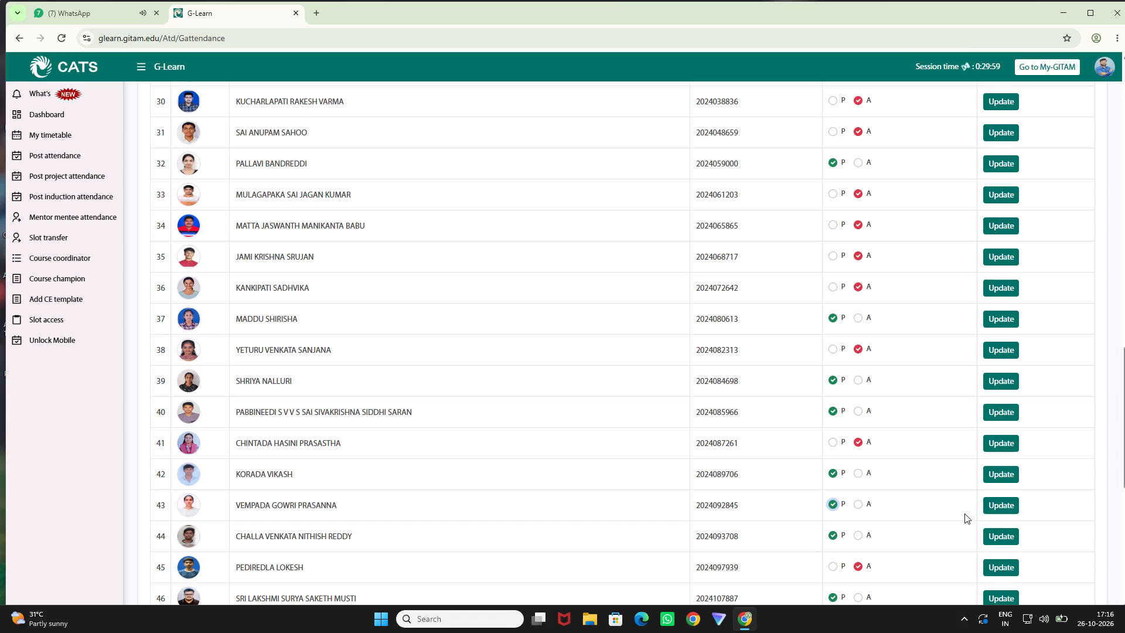
click(1010, 509)
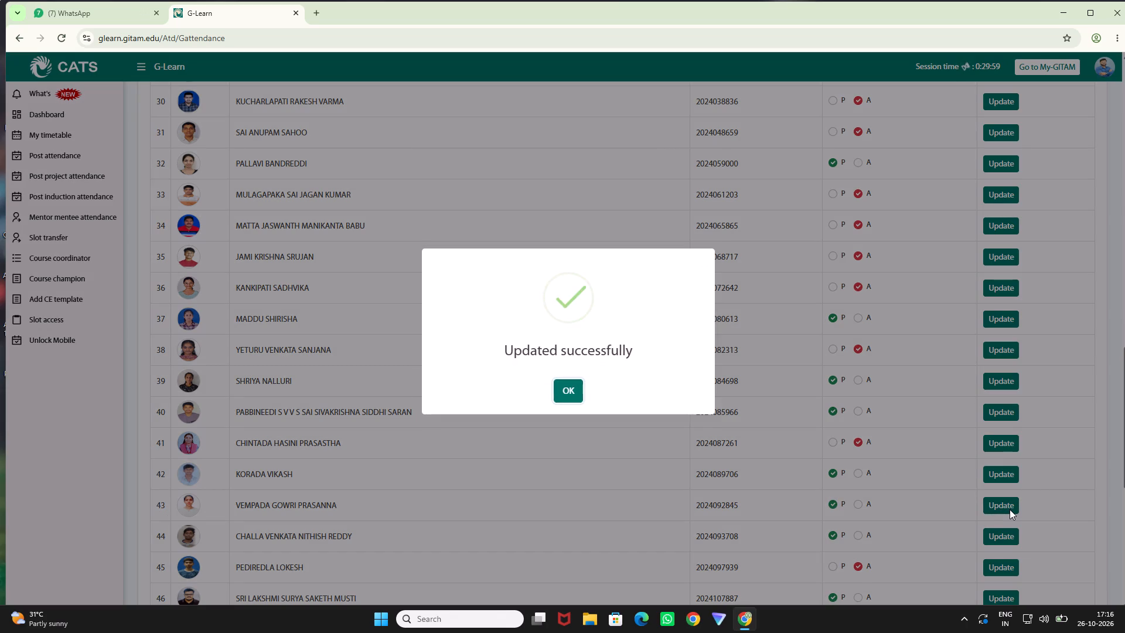
key(Return)
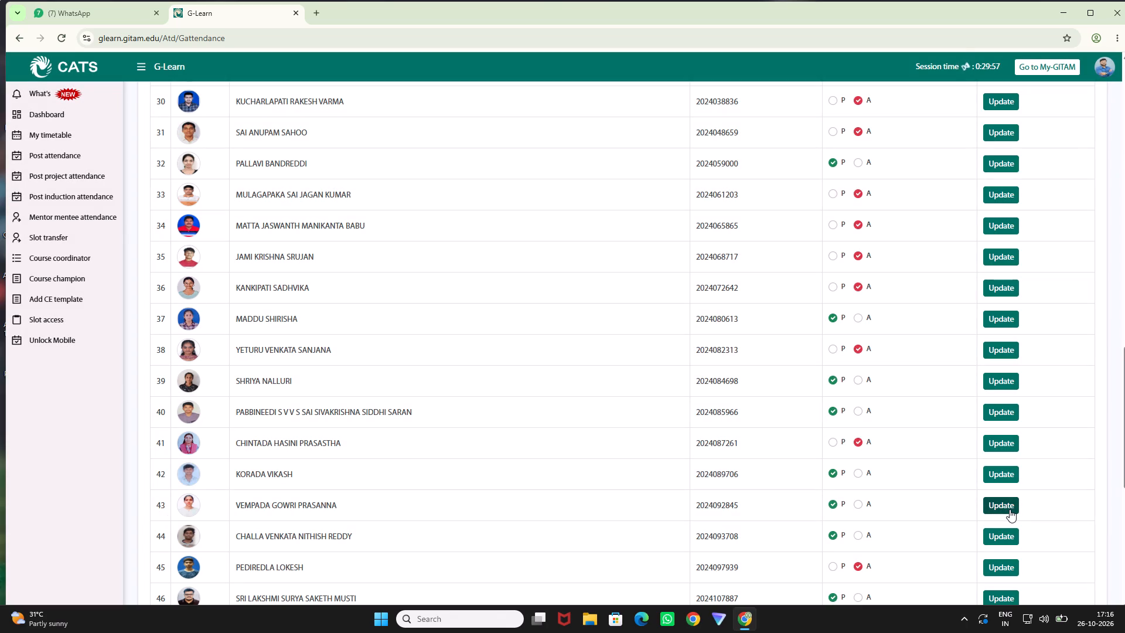
Look through the rest of the CSE 5 - D Computer Networks attendance list for other students needing correction.
scroll(1010, 509, up, 6)
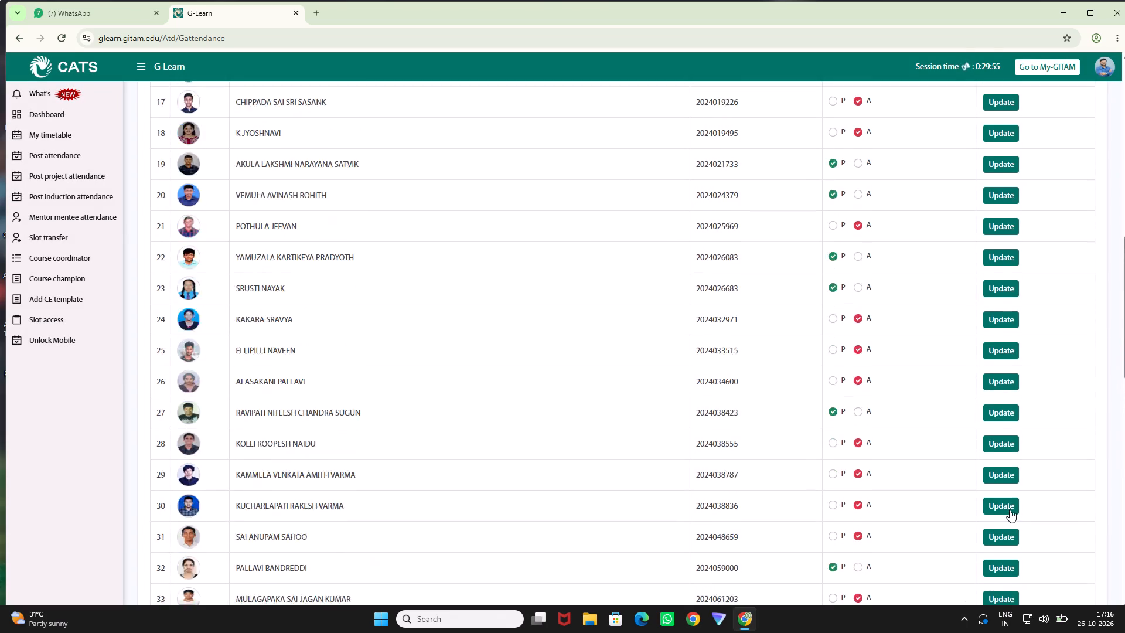
scroll(1010, 509, down, 4)
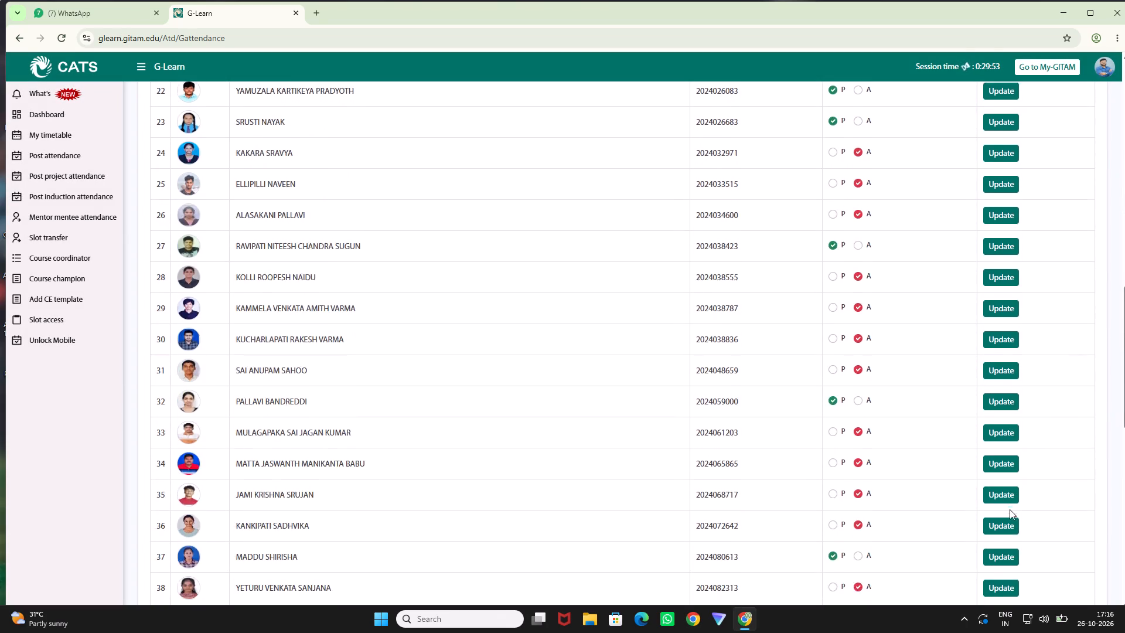
scroll(1010, 509, down, 2)
scroll(1010, 509, right, 1)
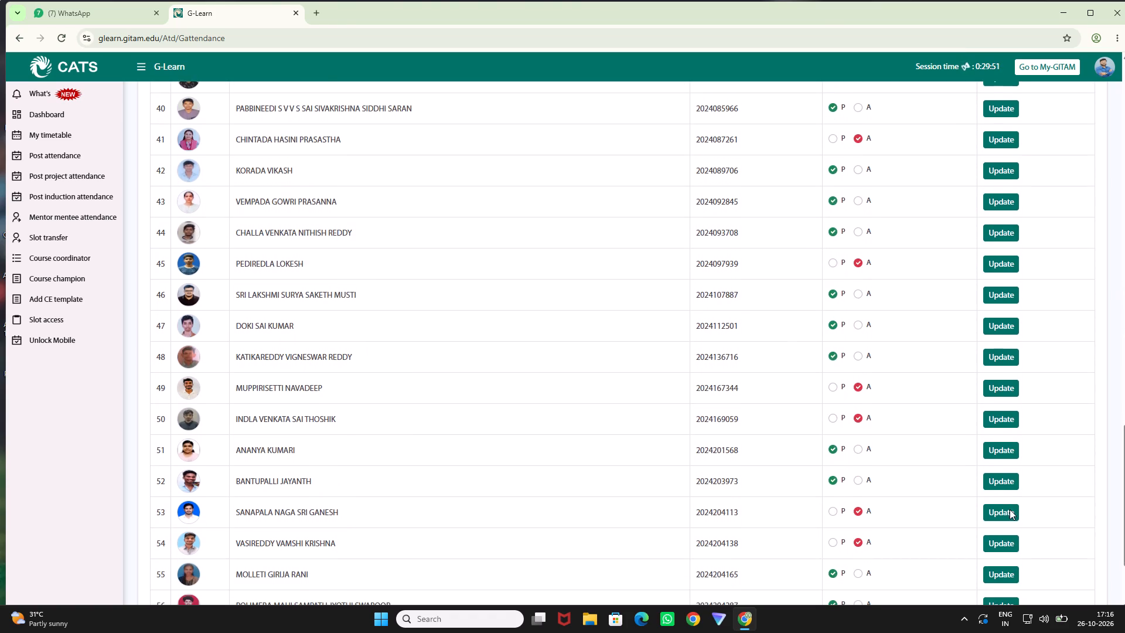
scroll(1010, 509, right, 4)
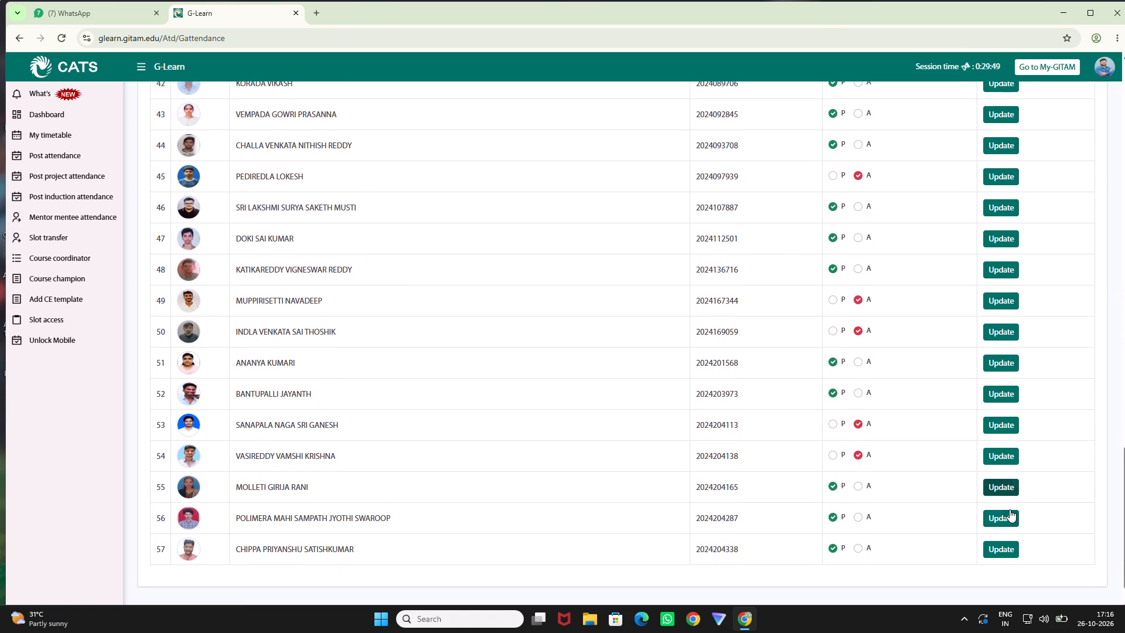
scroll(1010, 509, up, 1)
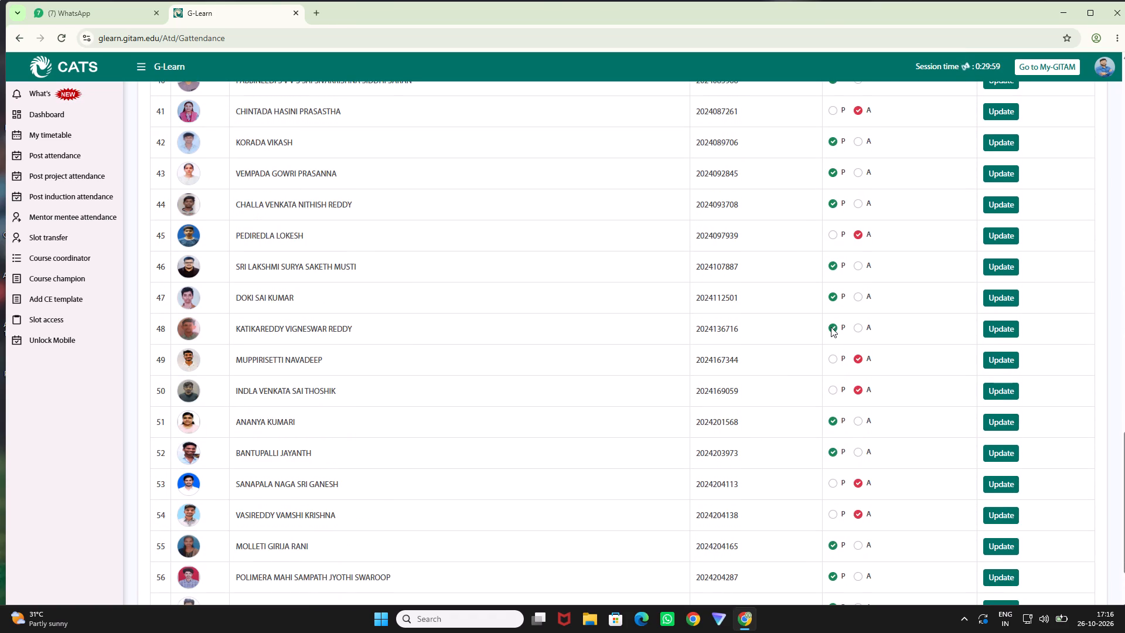
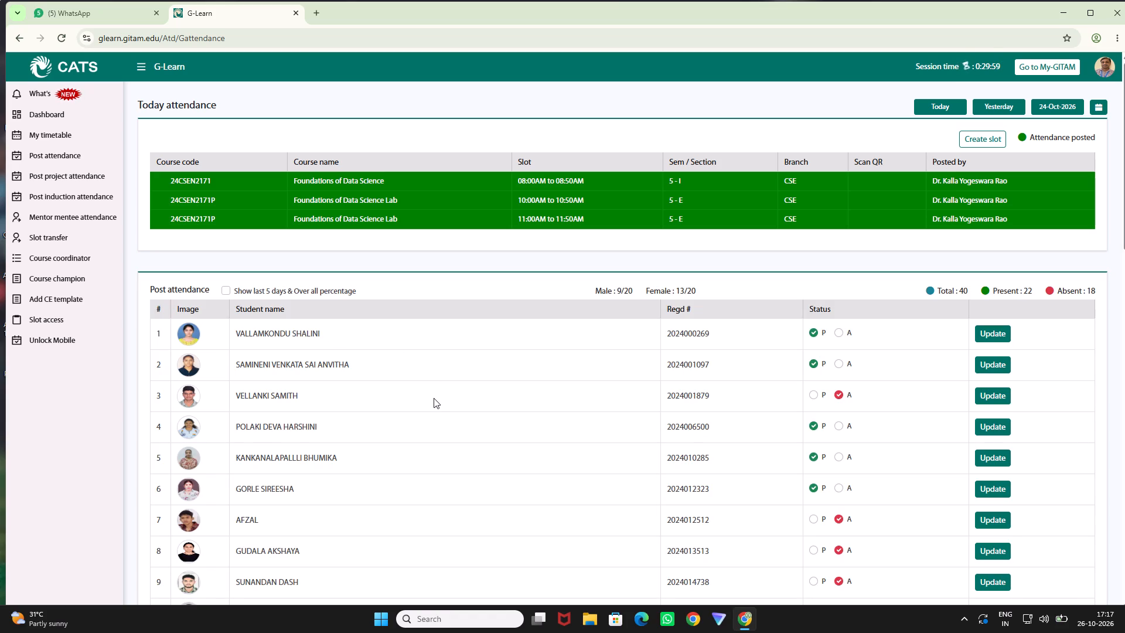
Find "GEE" in the open attendance list, mark the student in row 22 as present, update the record and acknowledge the update.
key(ctrl+f)
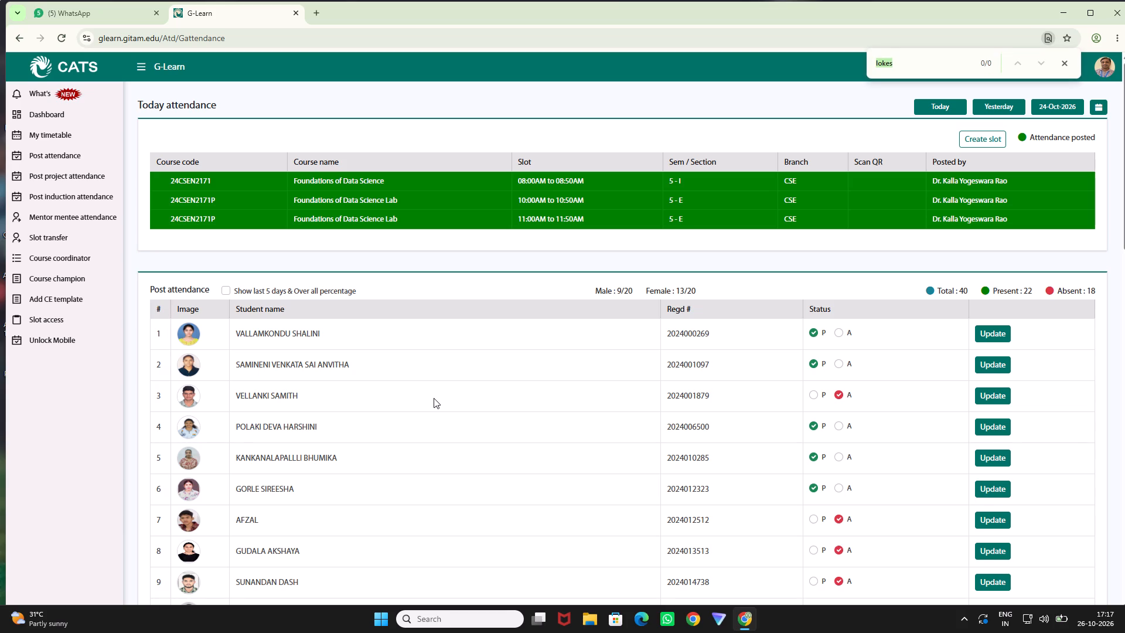
text(GEE)
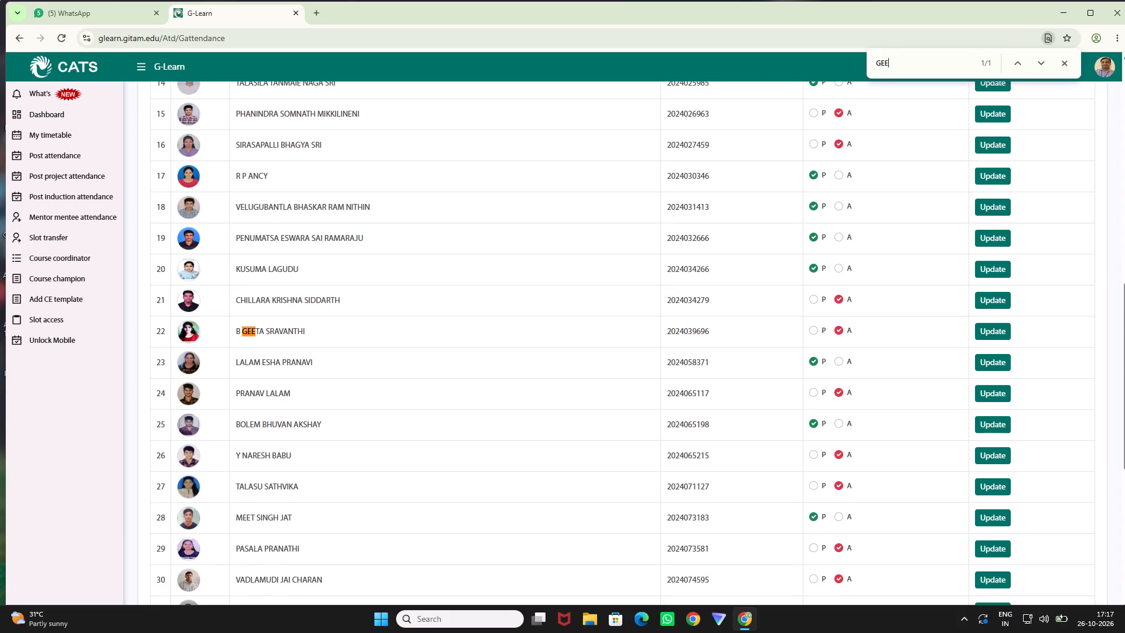
click(809, 329)
click(978, 328)
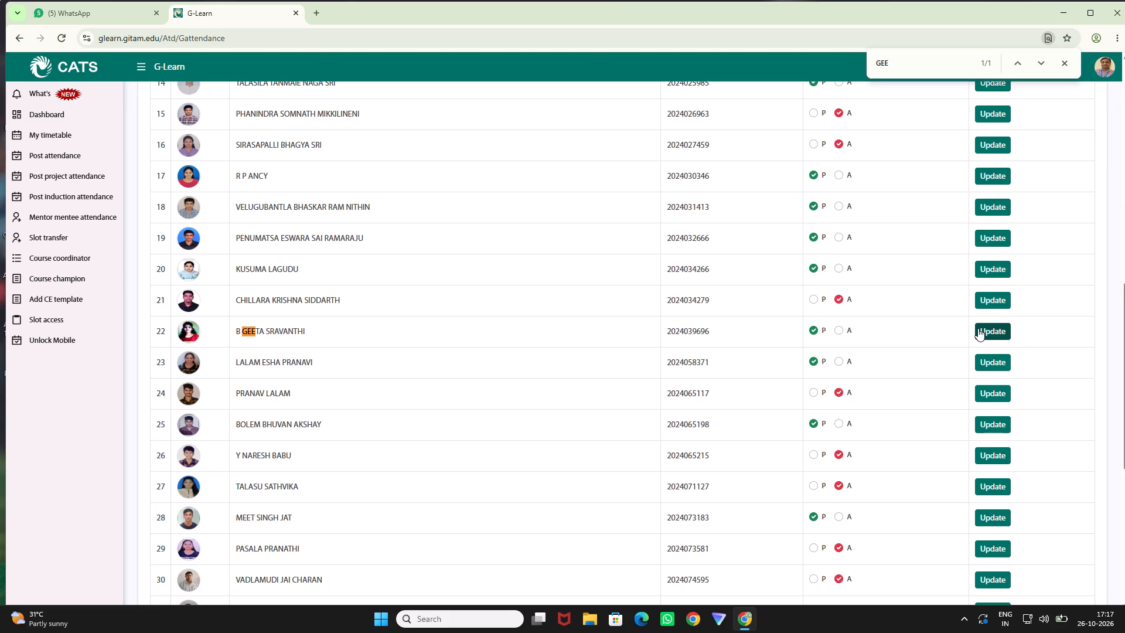
click(574, 383)
Open the 10:00AM to 10:50AM Foundations of Data Science Lab 5 - E attendance list and look through its students' statuses.
scroll(574, 383, up, 4)
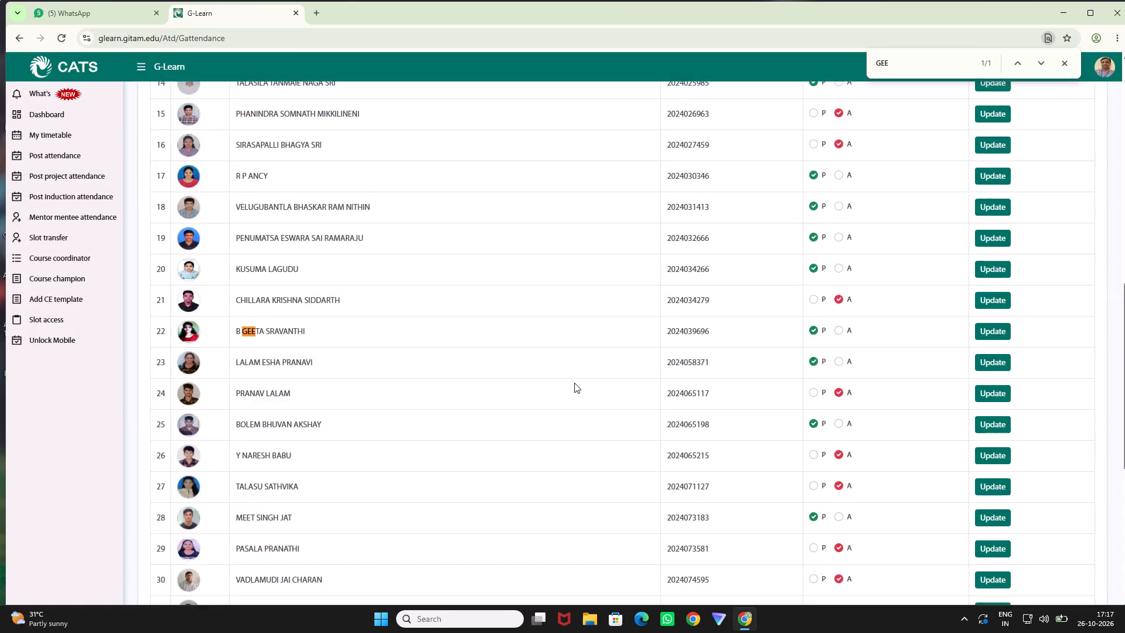
scroll(574, 383, up, 6)
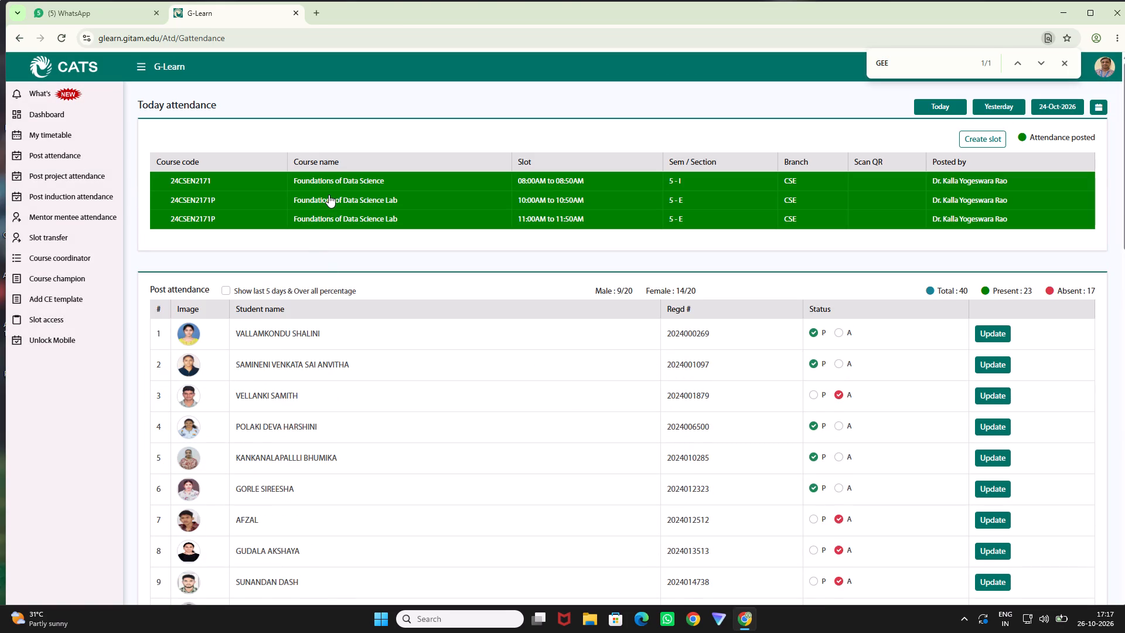
click(329, 195)
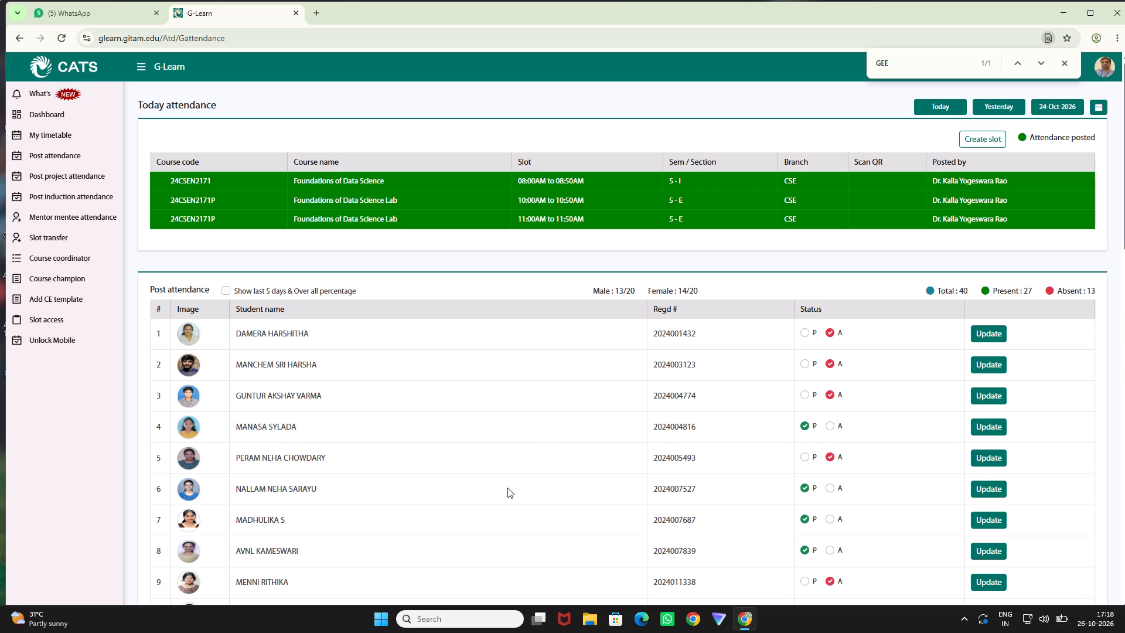
scroll(493, 505, down, 4)
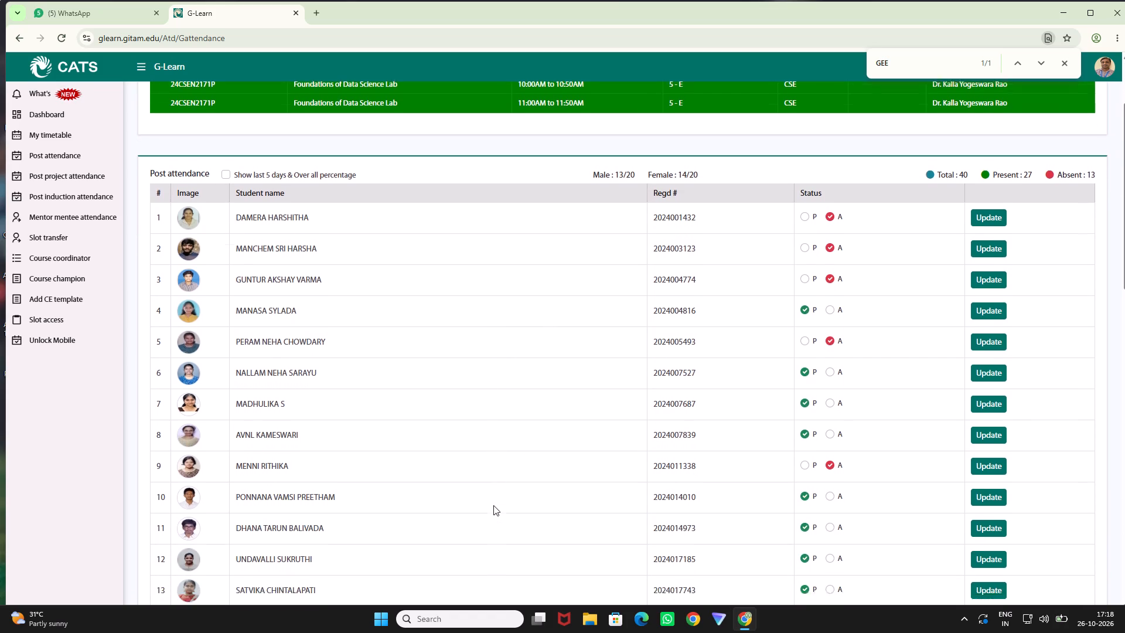
scroll(493, 505, down, 2)
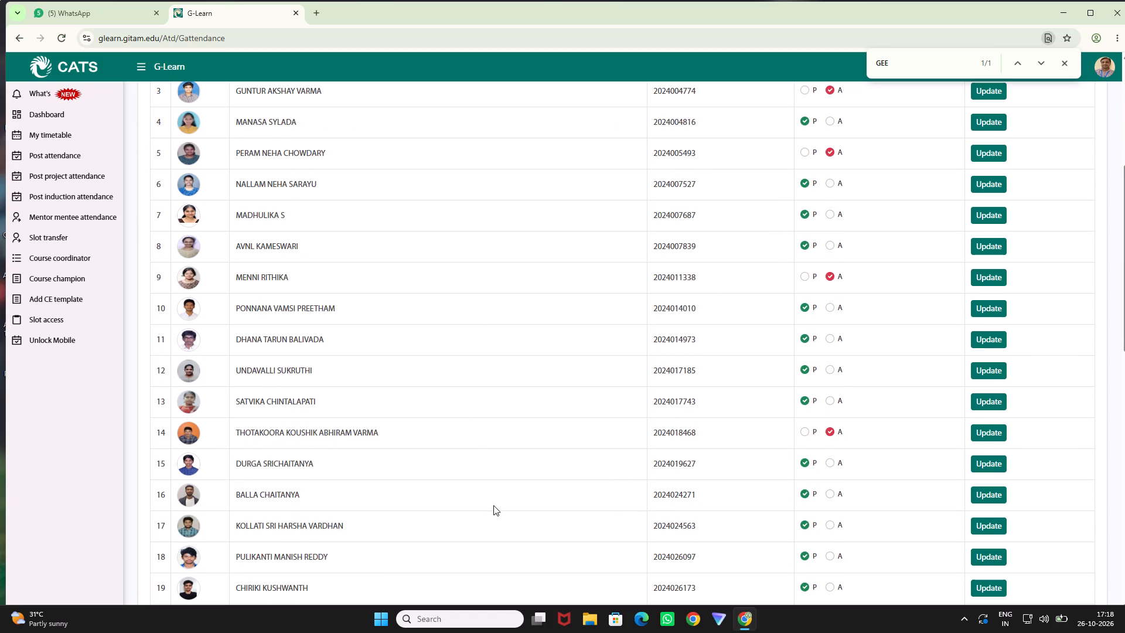
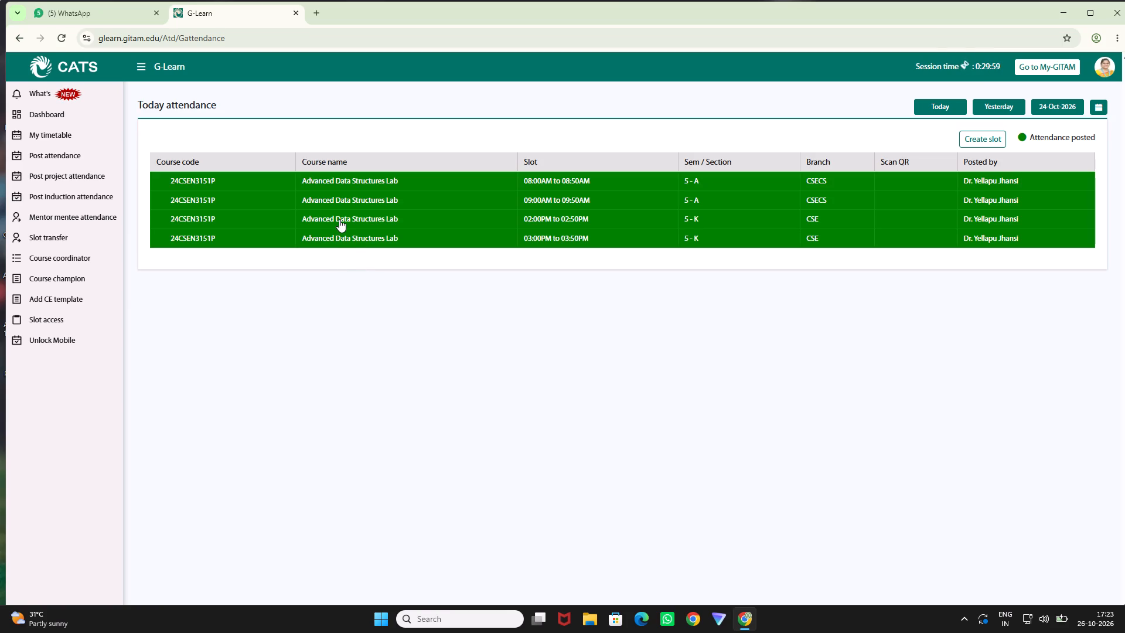
Open the 02:00PM to 02:50PM Advanced Data Structures Lab 5 - K list, find "GEE" and update the student in row 31 to present.
click(339, 219)
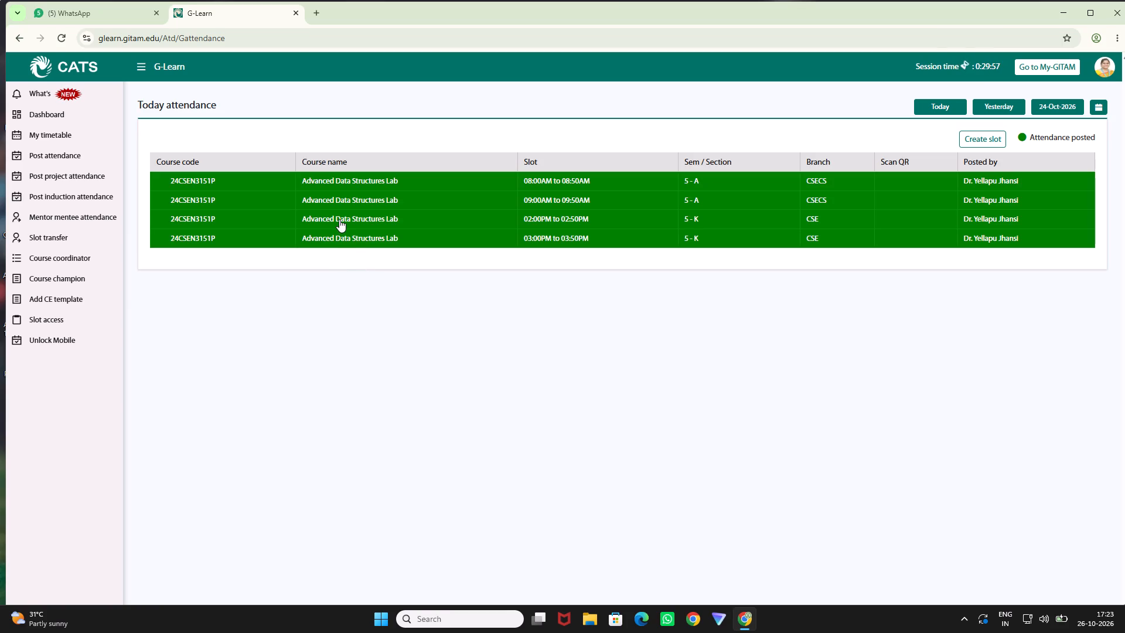
double_click(339, 219)
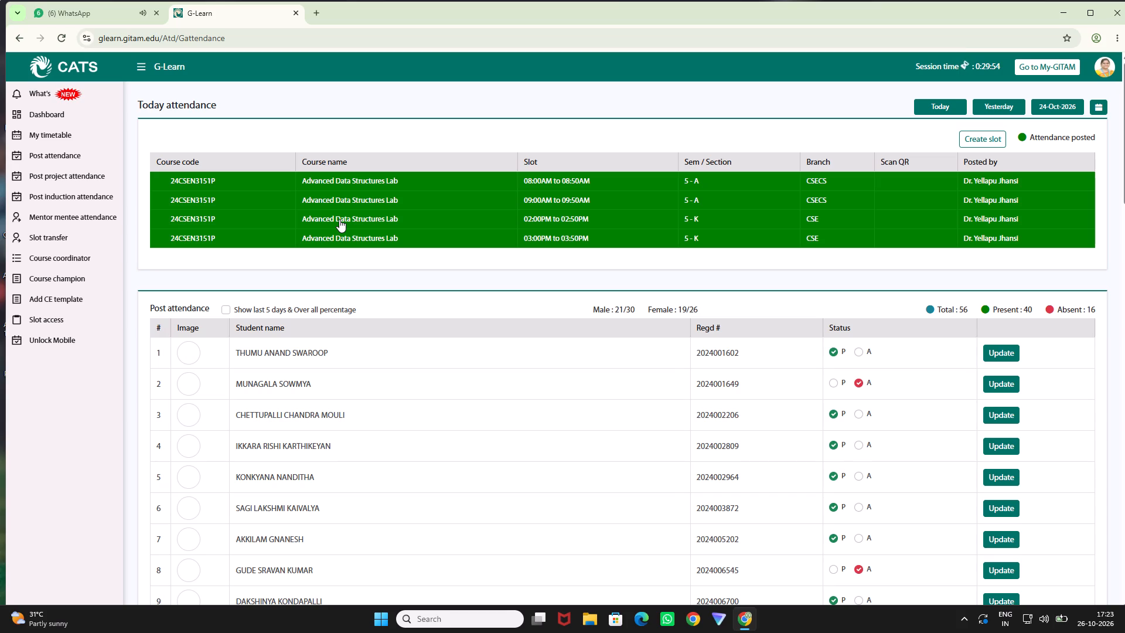
key(ctrl+f)
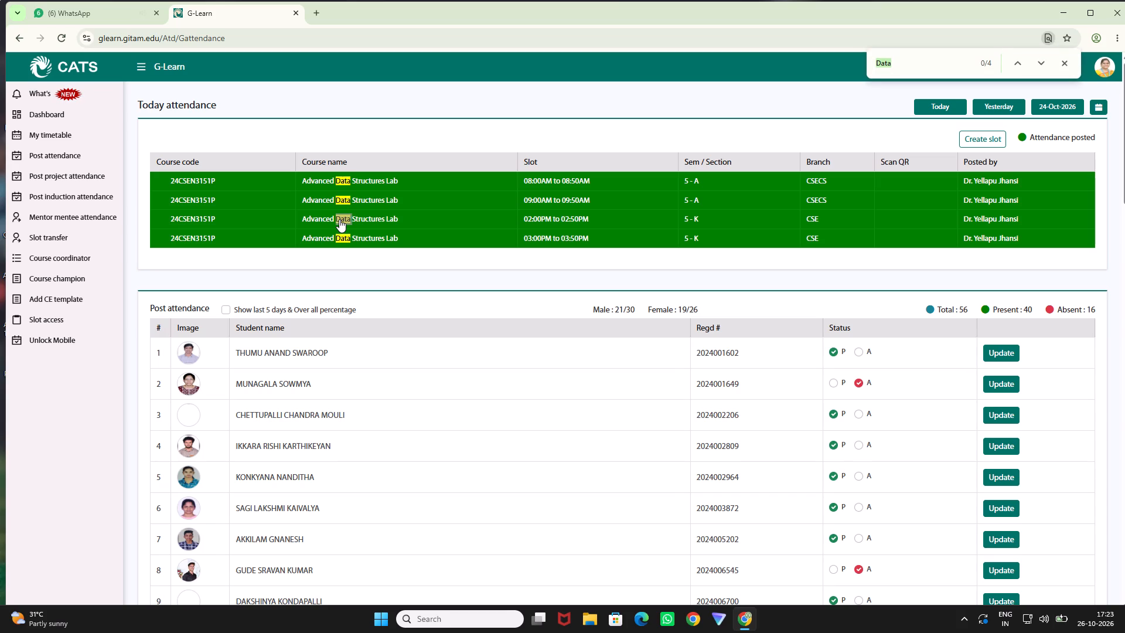
key(BackSpace)
text(GEE)
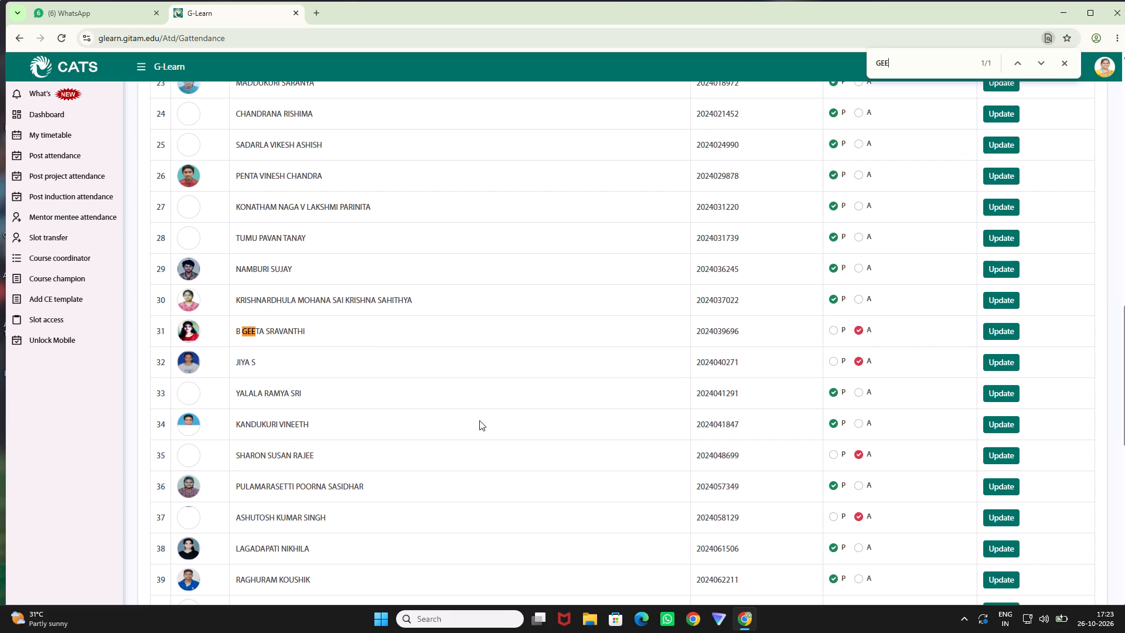
click(834, 331)
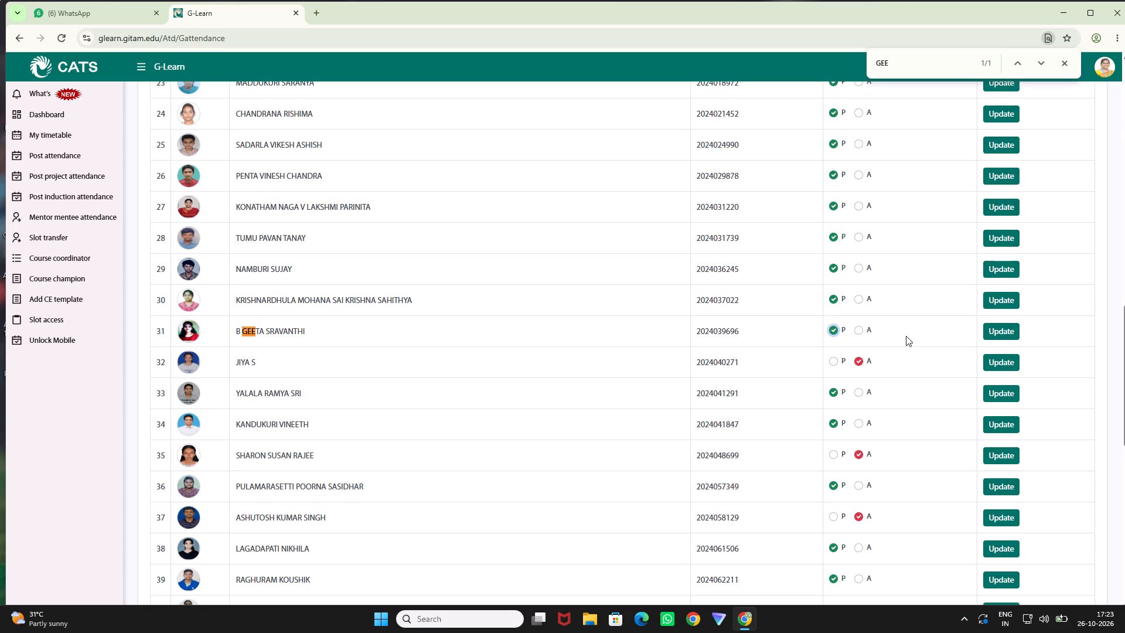
click(991, 332)
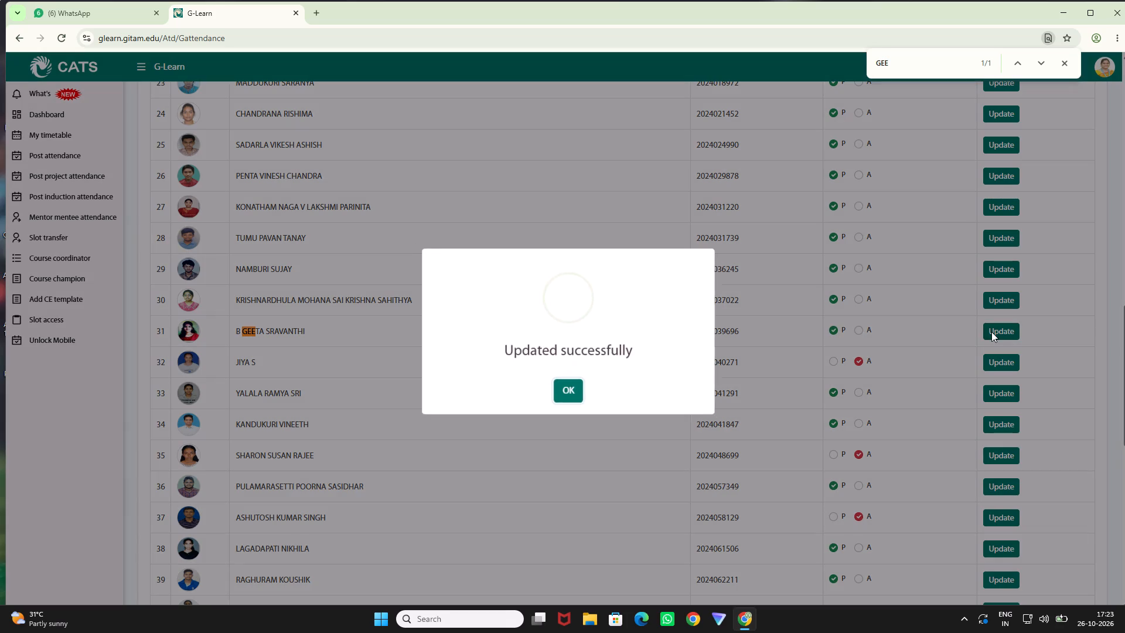
key(Return)
Select the present status for the student in row 32 of the open attendance list.
click(833, 361)
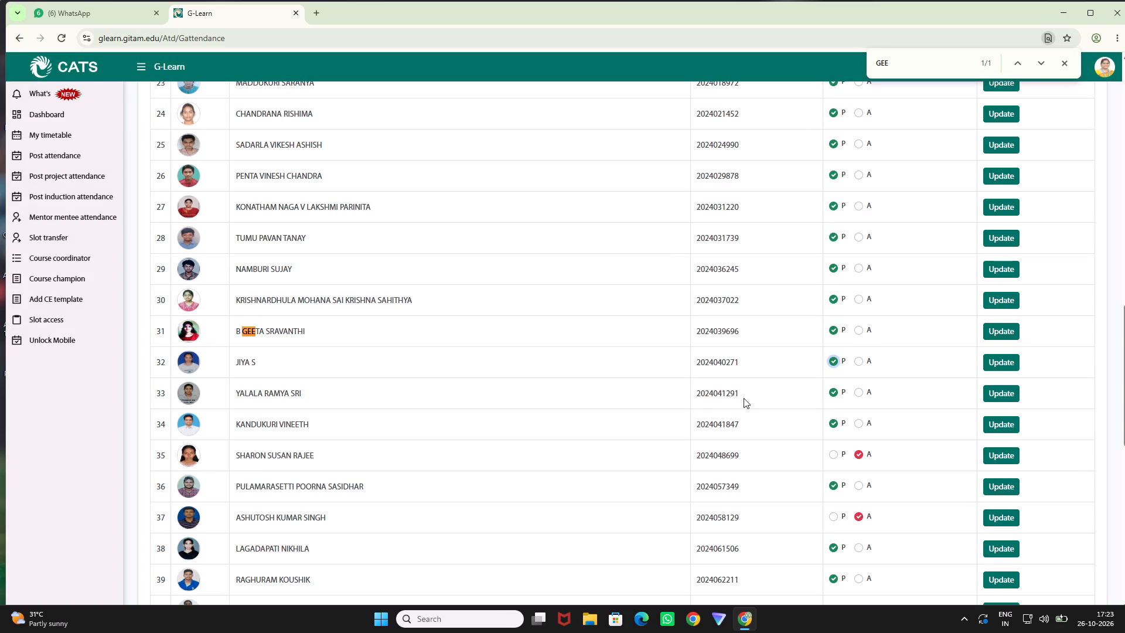
Mark the student in row 16 of the same list as present, update the record and acknowledge the update.
scroll(651, 420, down, 3)
scroll(651, 420, up, 13)
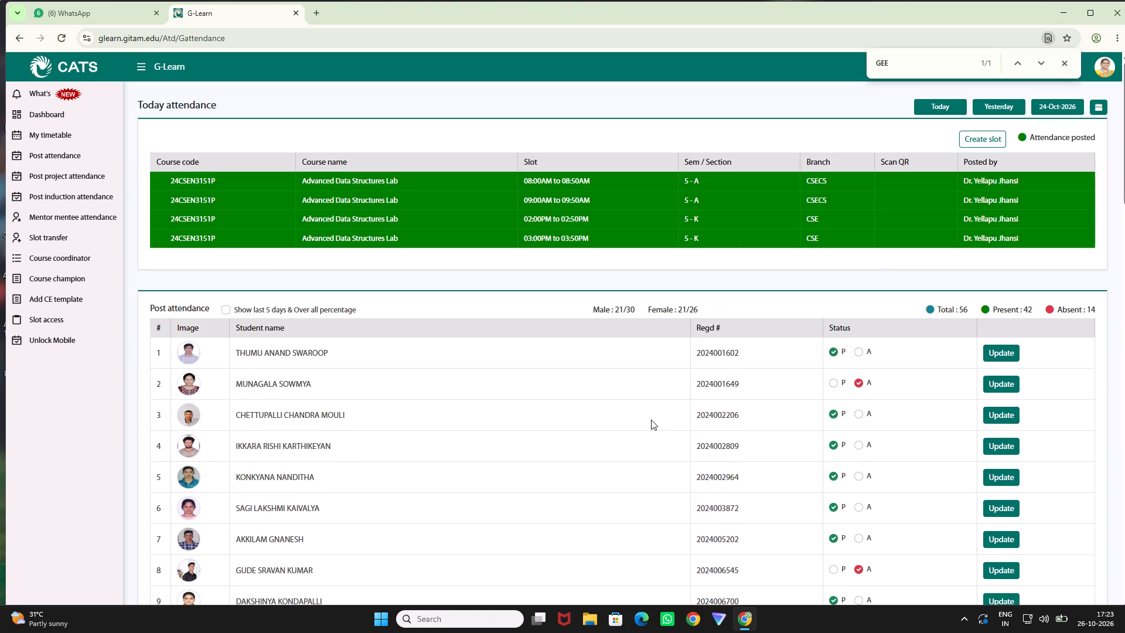
scroll(536, 529, down, 1)
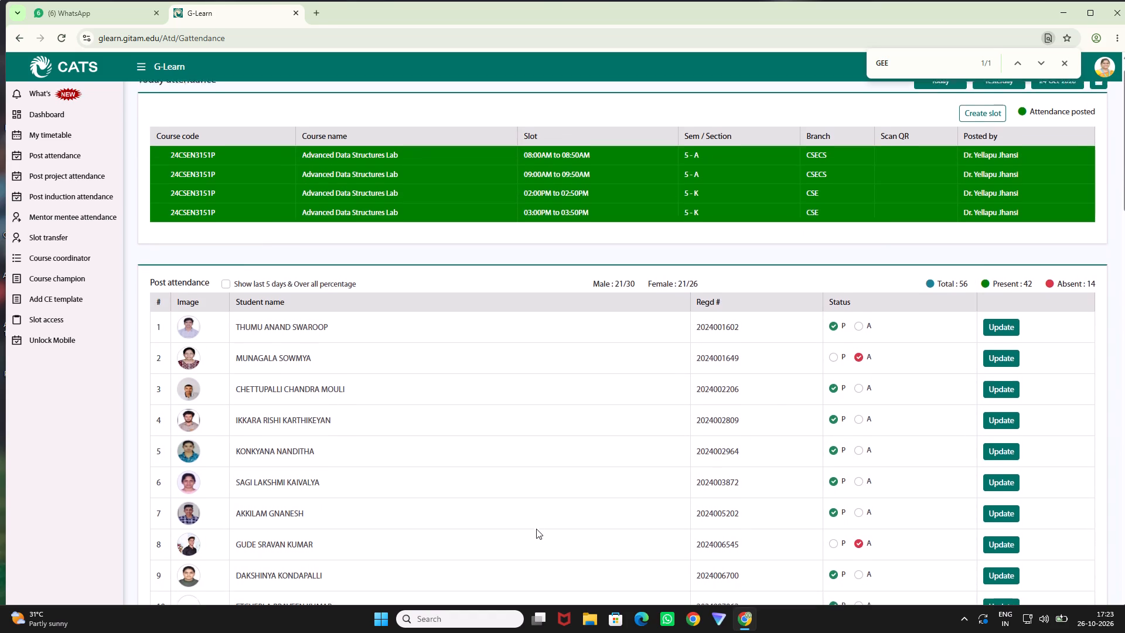
scroll(536, 529, down, 3)
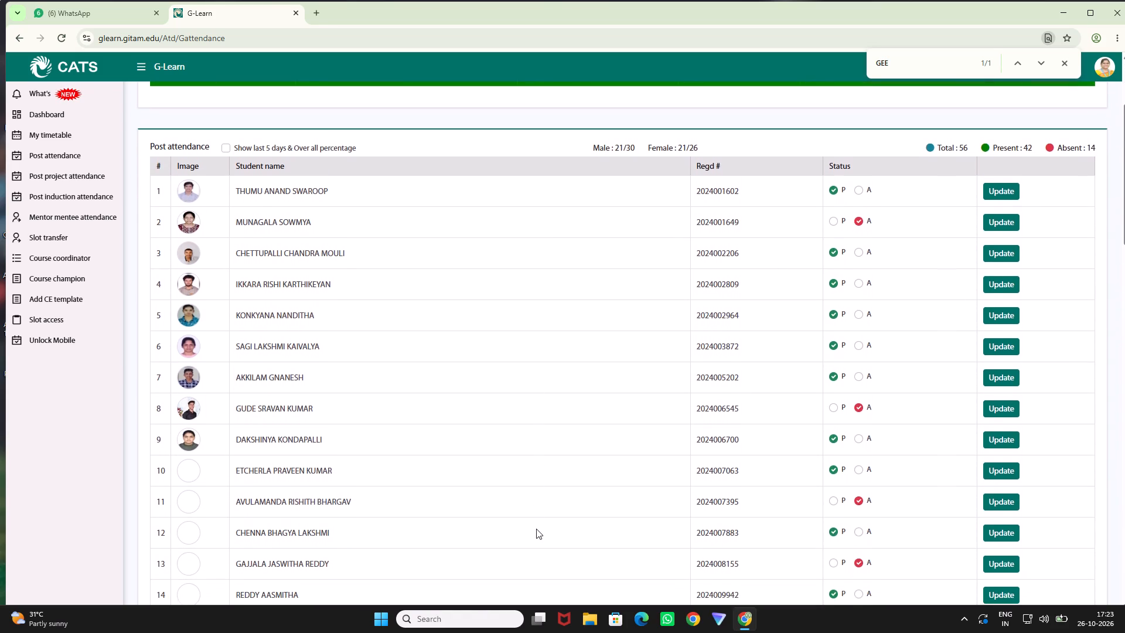
scroll(536, 529, down, 4)
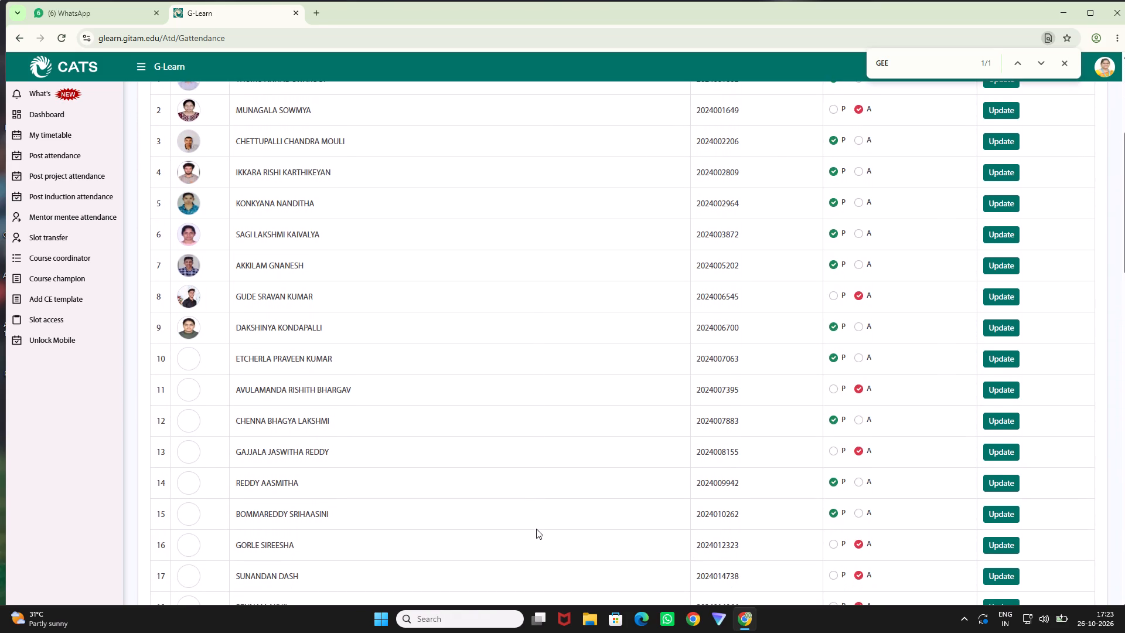
click(833, 546)
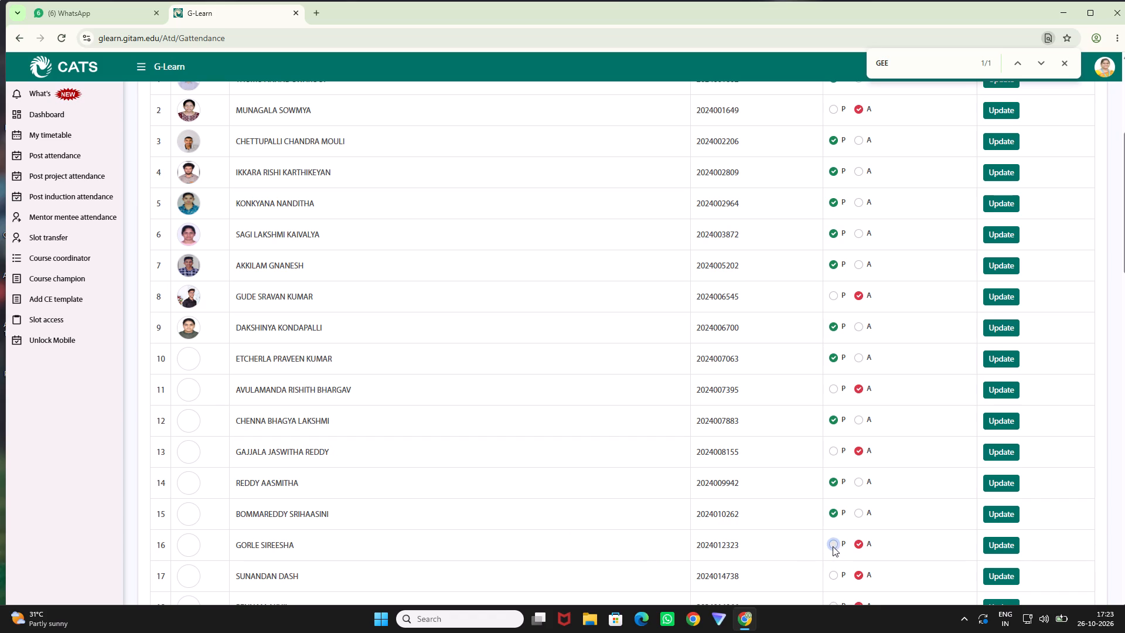
click(1010, 545)
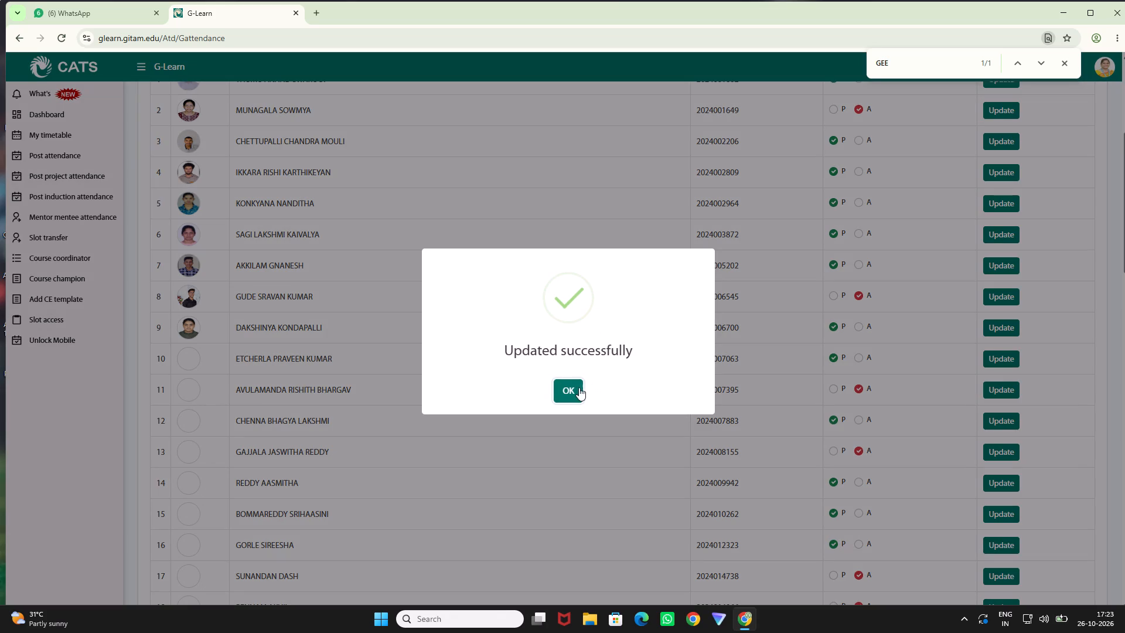
click(574, 388)
Mark the student in row 52 of the same list as present, update the record and acknowledge the update.
scroll(574, 388, down, 10)
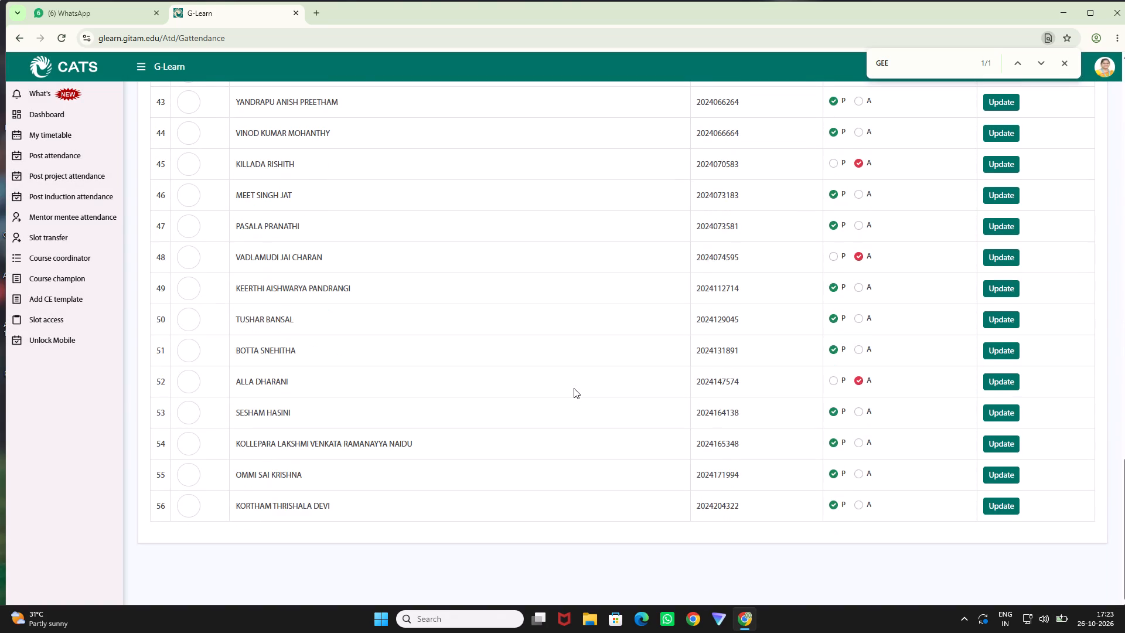
scroll(574, 388, down, 1)
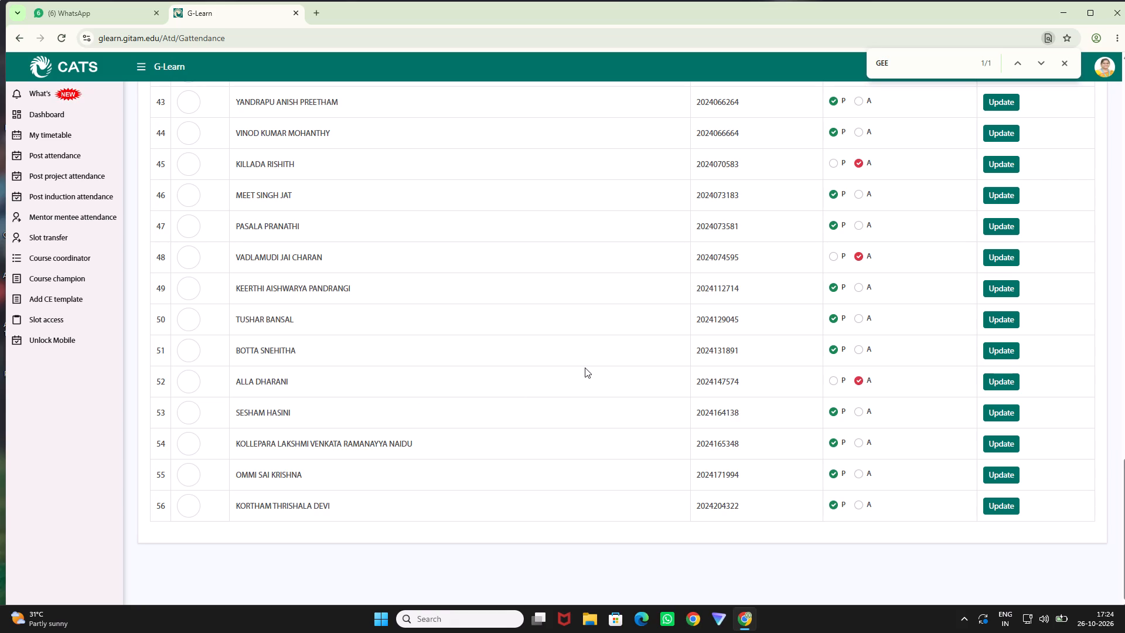
click(834, 383)
click(996, 380)
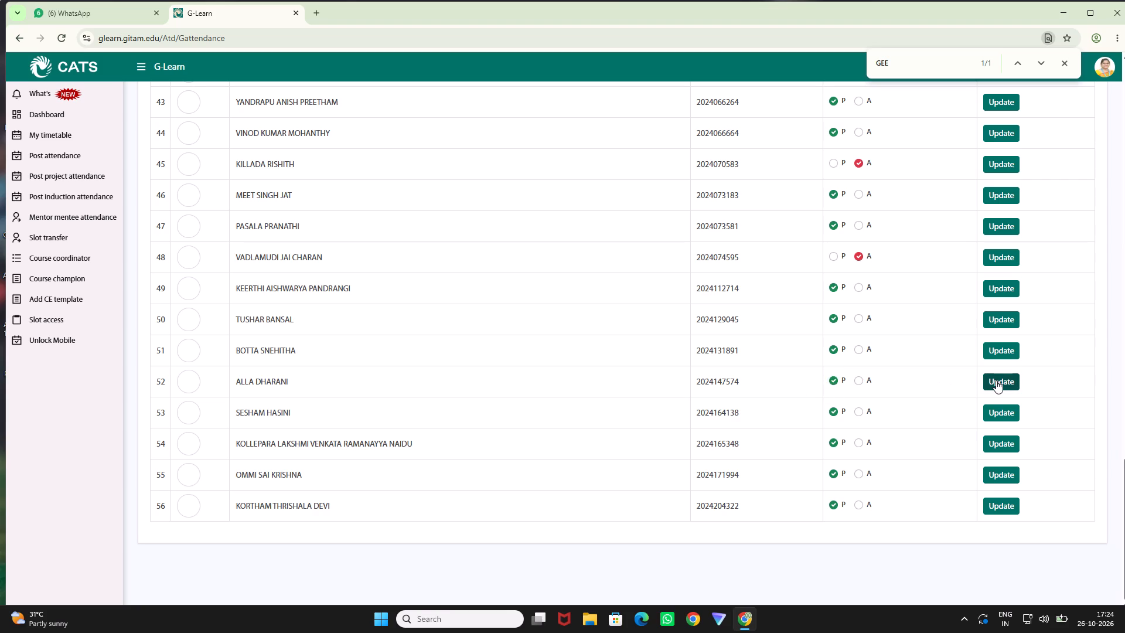
key(Return)
Open the 03:00PM to 03:50PM Advanced Data Structures Lab 5 - K attendance list and mark the student in row 16 as present.
scroll(996, 380, up, 10)
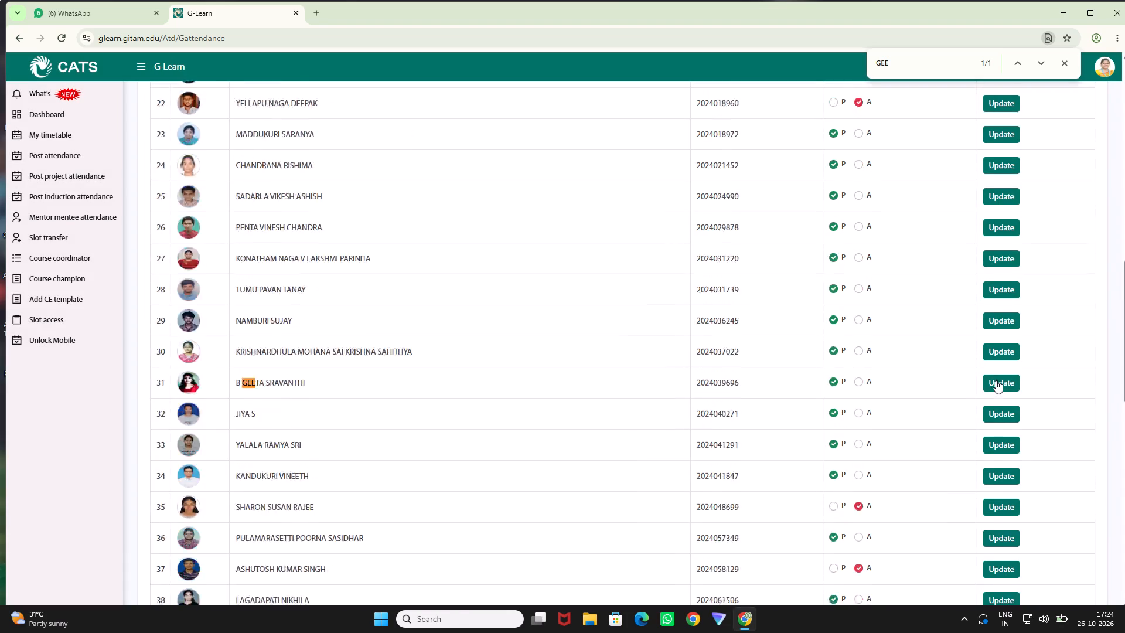
scroll(996, 380, up, 5)
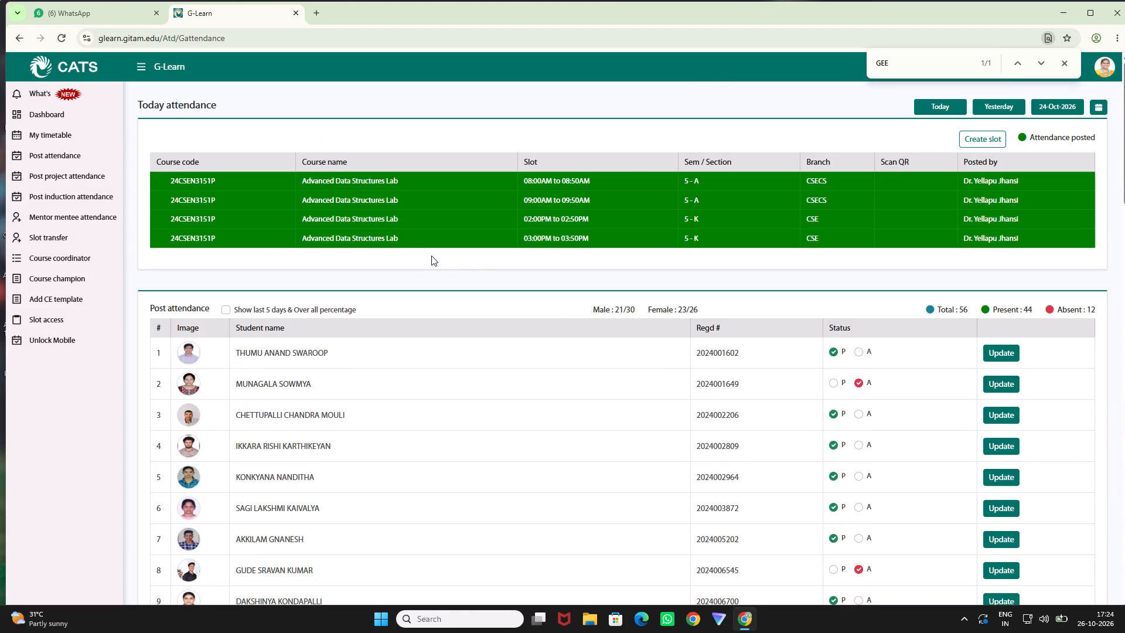
click(396, 239)
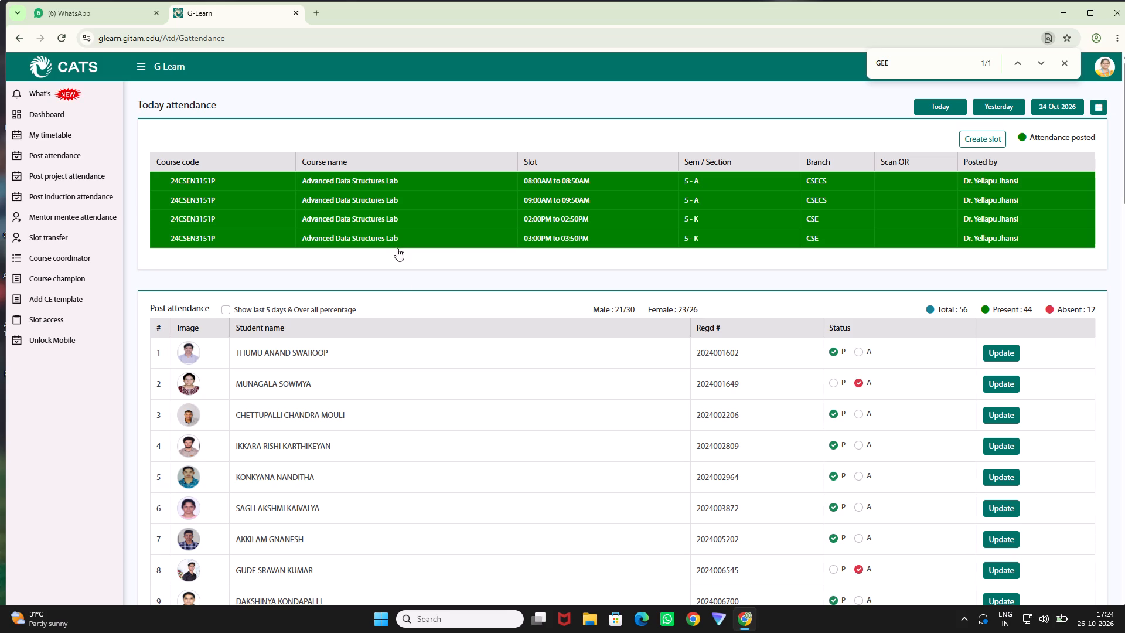
scroll(404, 448, down, 3)
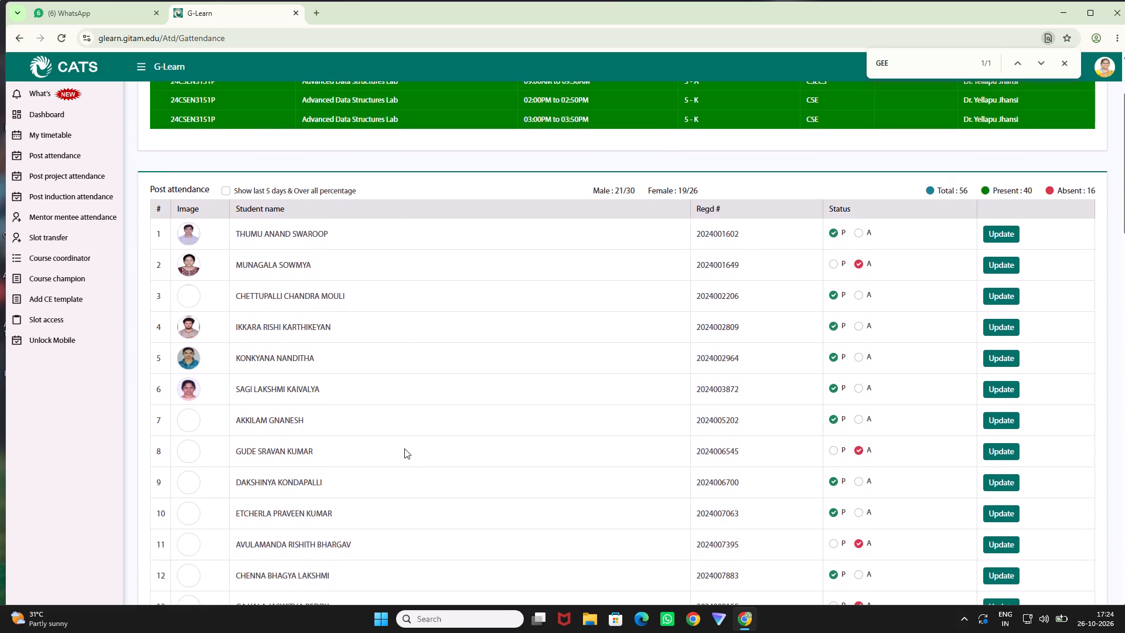
scroll(404, 448, down, 1)
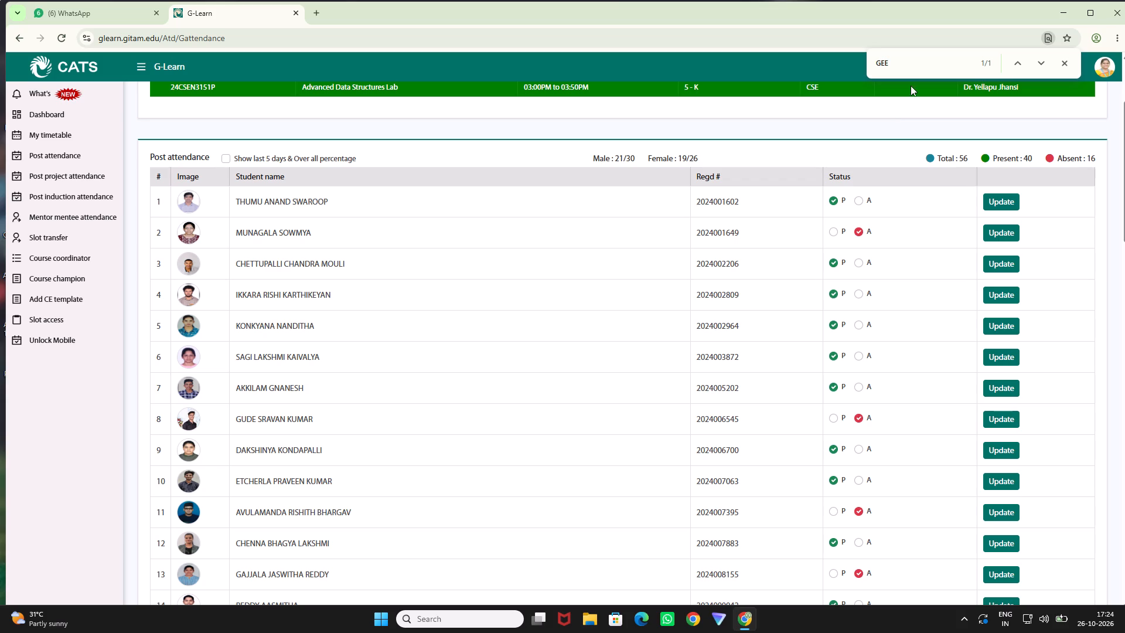
click(920, 69)
scroll(376, 392, down, 2)
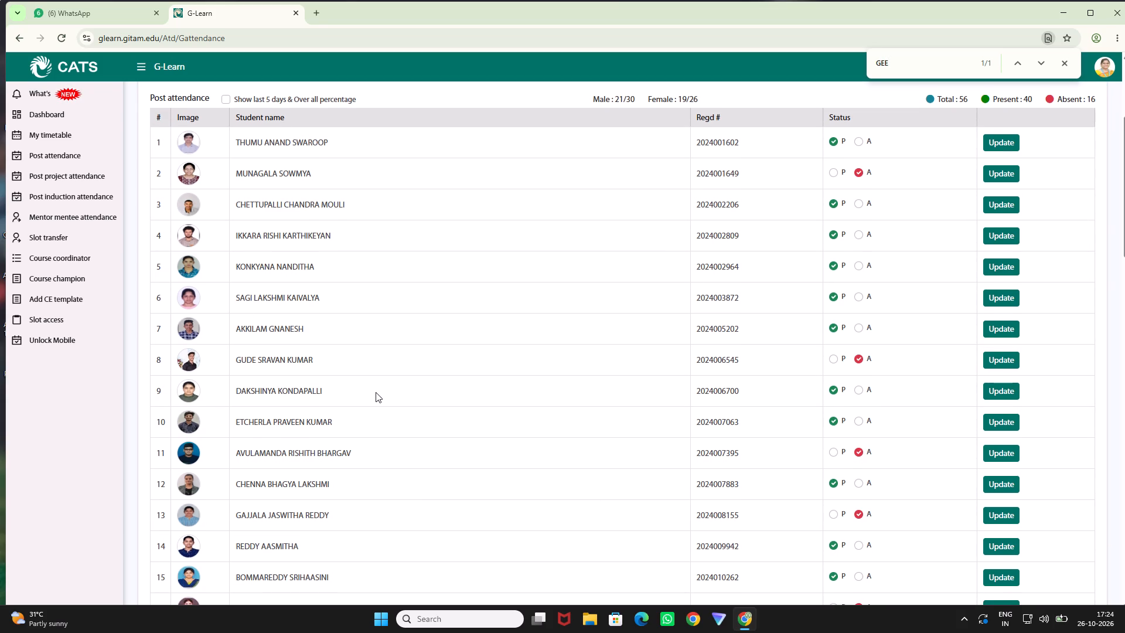
scroll(376, 392, down, 3)
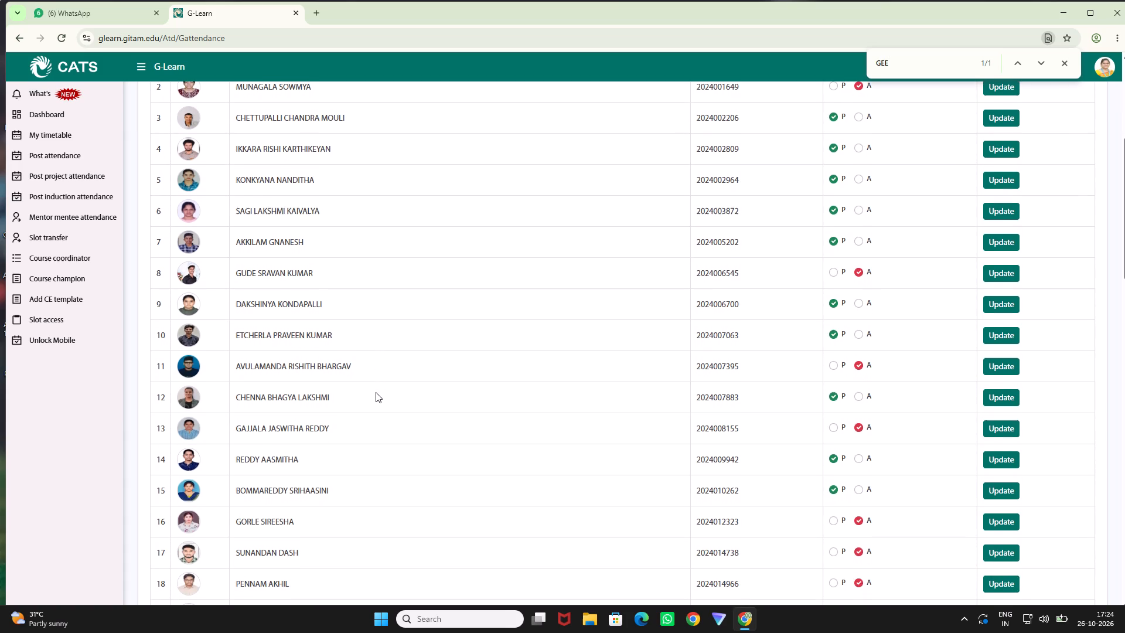
click(831, 524)
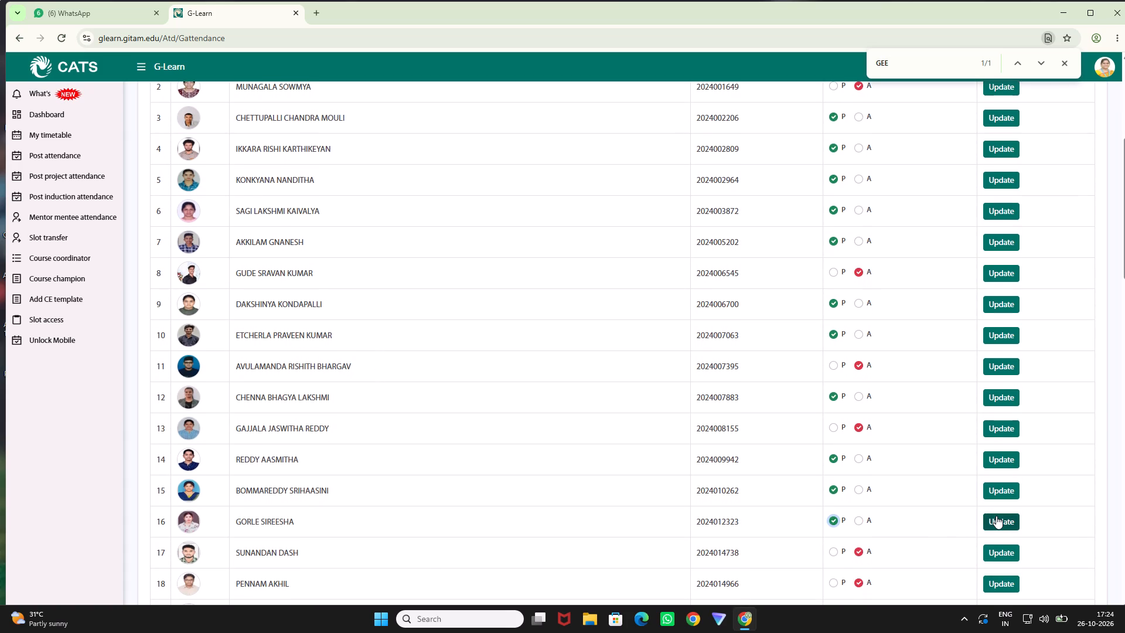
Update the attendance record of the student in row 16 and acknowledge the update.
click(996, 516)
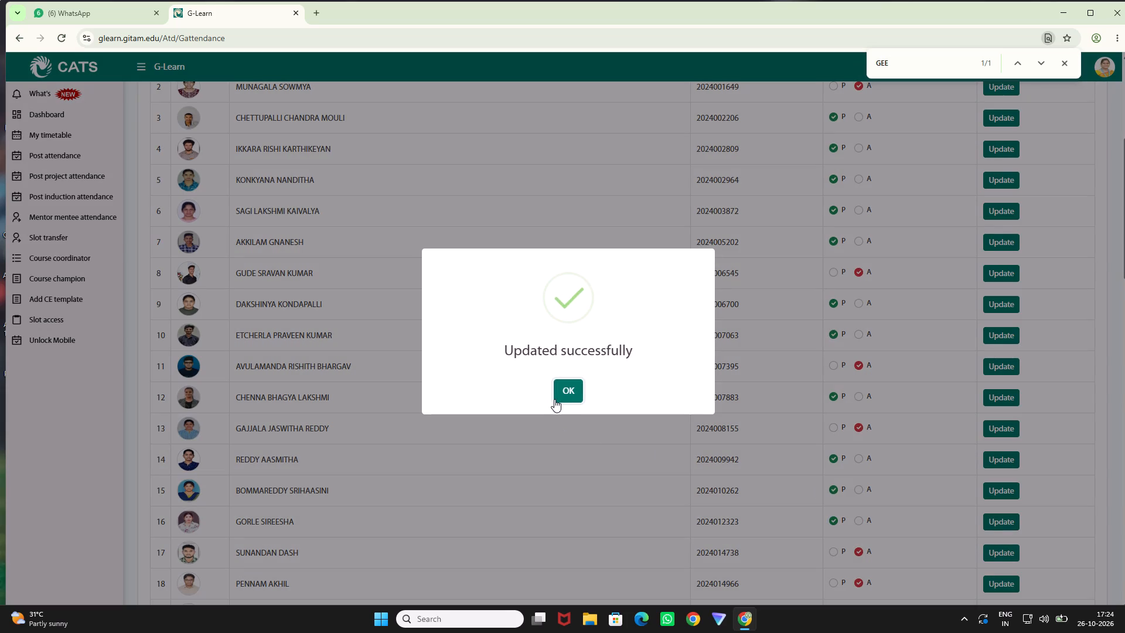
click(564, 396)
Find the next student whose attendance needs correcting further down the same list, around rows 19 to 34.
scroll(564, 396, down, 1)
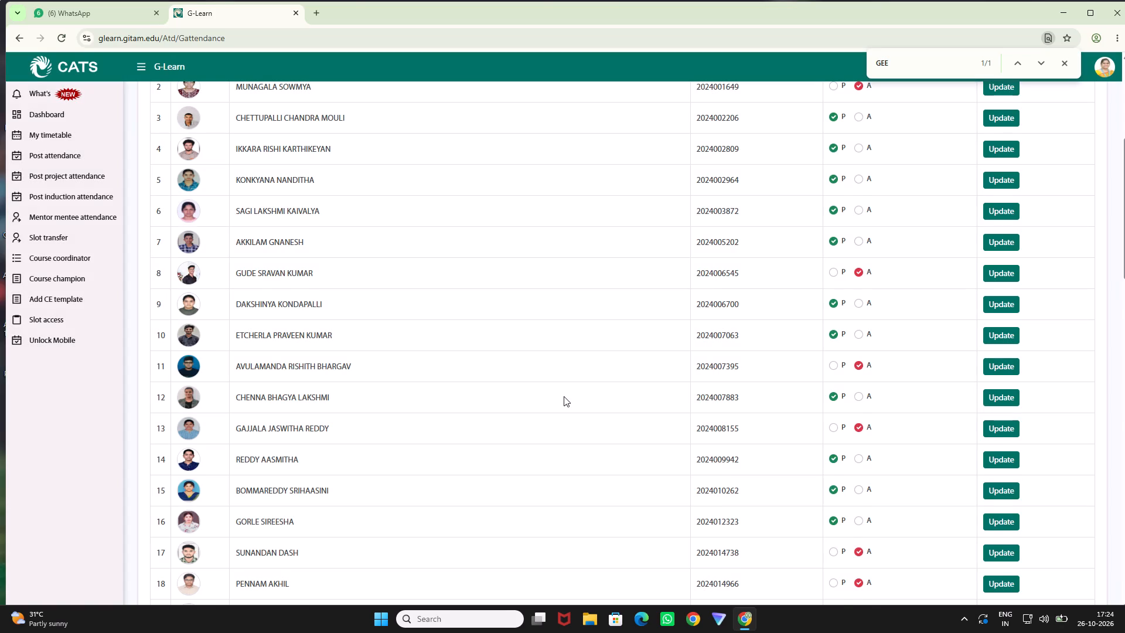
scroll(564, 396, down, 6)
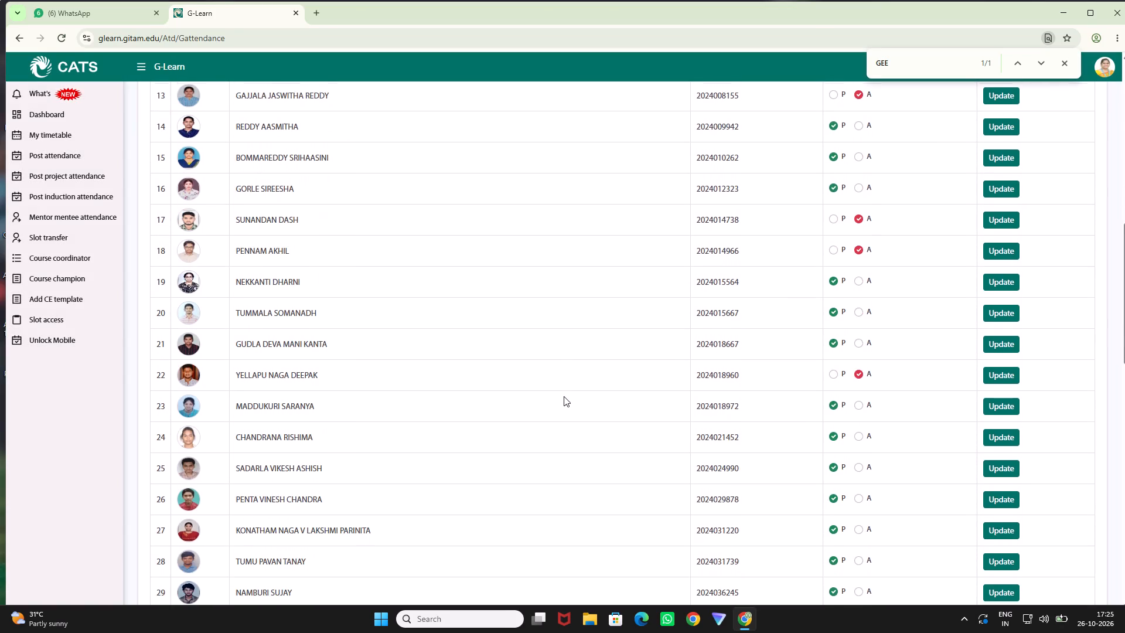
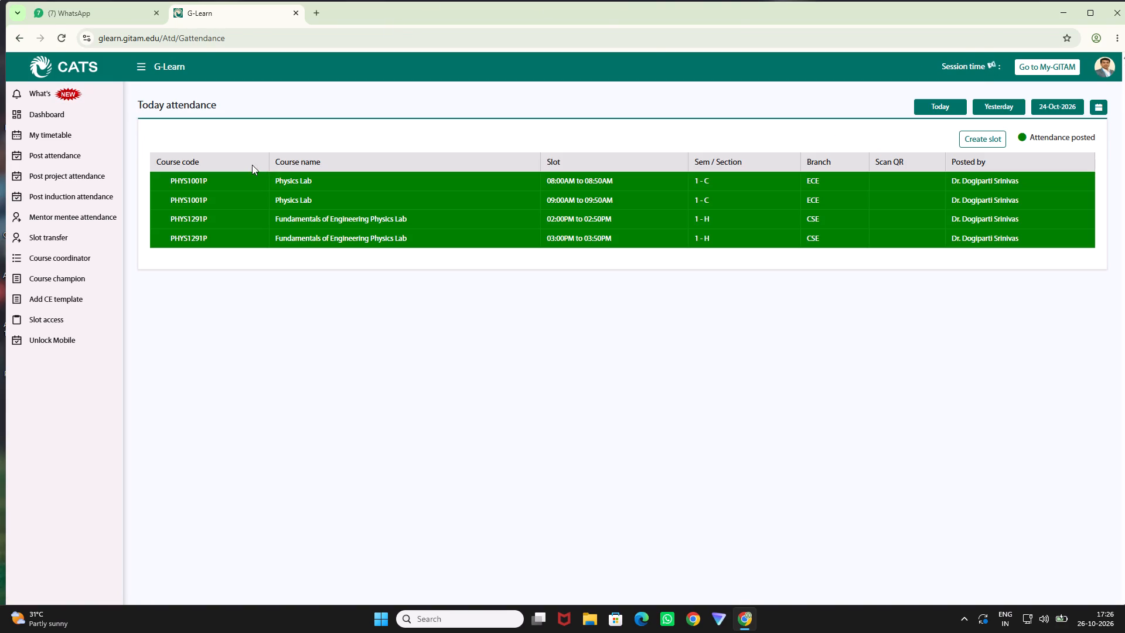
In the 08:00AM to 08:50AM Physics Lab 1 - C attendance list, mark the student in row 49 as present and update the record.
click(286, 176)
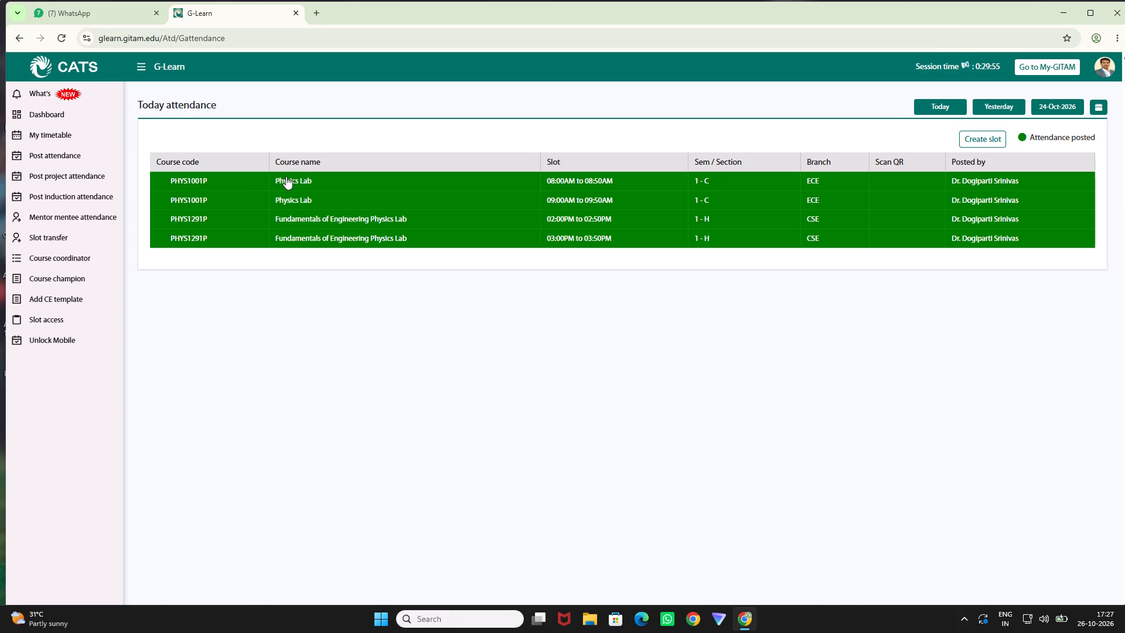
key(ctrl+f)
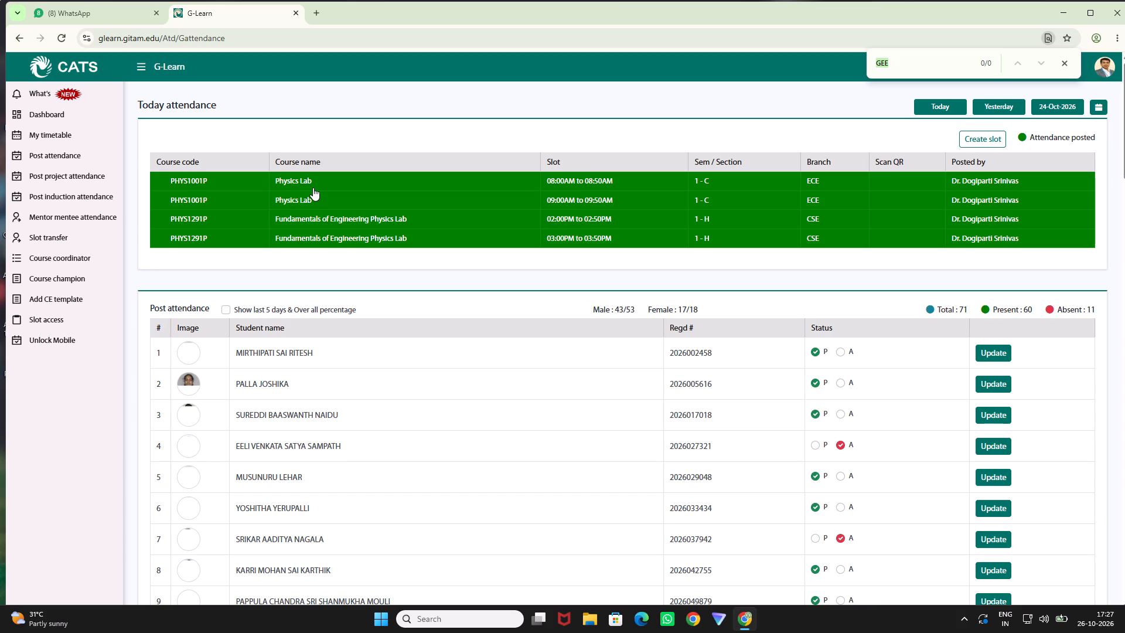
text(420)
key(Return)
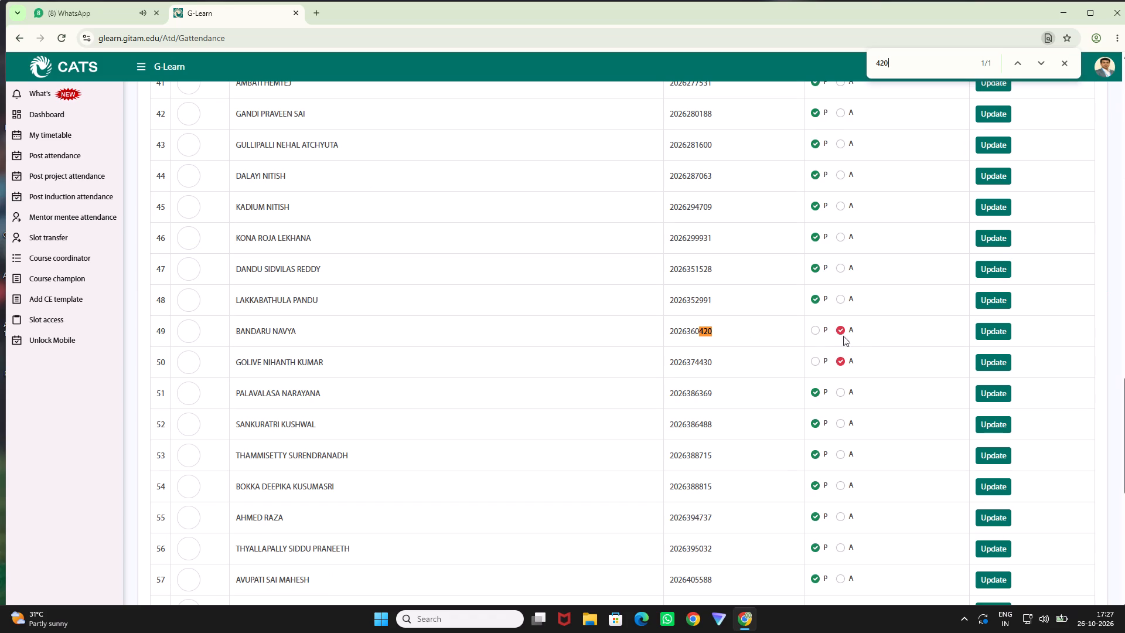
click(818, 331)
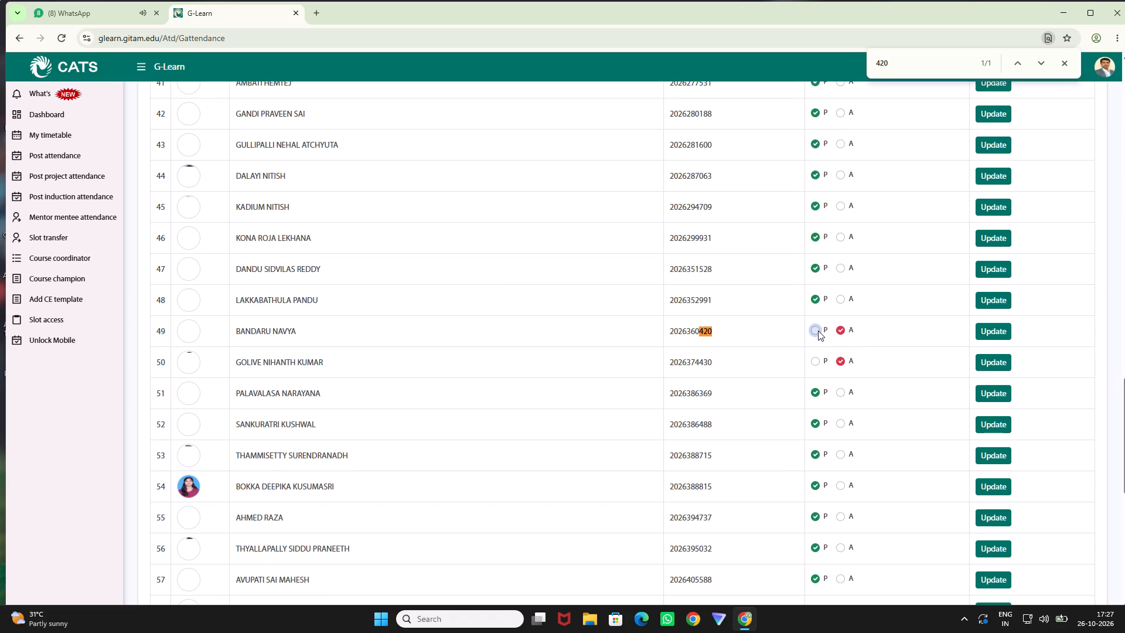
click(979, 333)
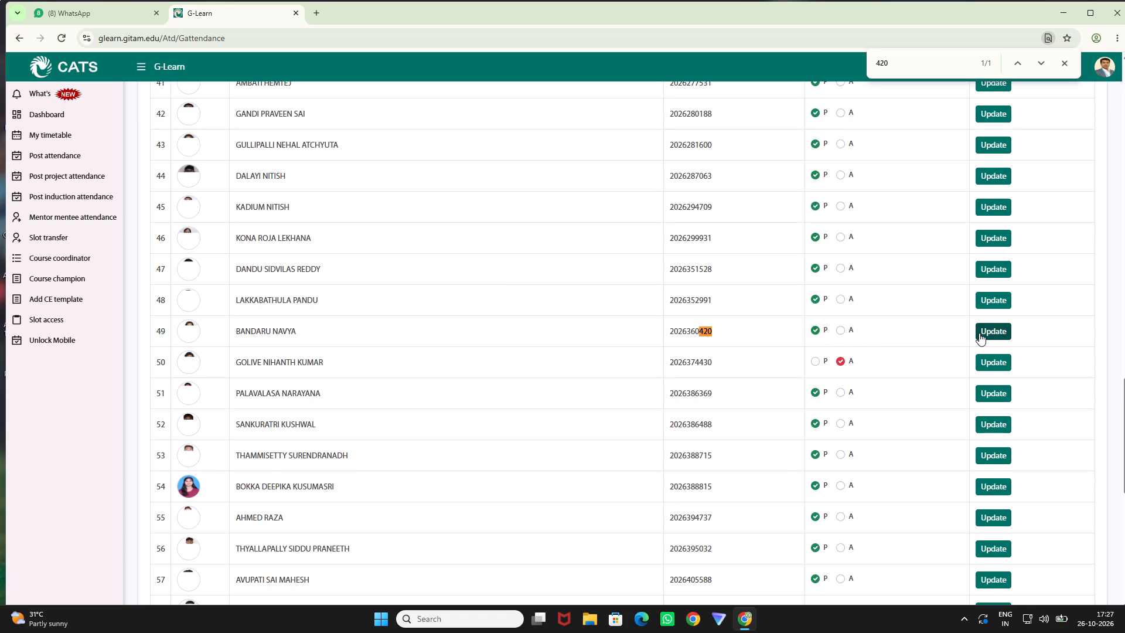
key(Return)
In the 09:00AM to 09:50AM Physics Lab 1 - C attendance list, mark the student in row 49 as present and update the record.
scroll(979, 333, up, 8)
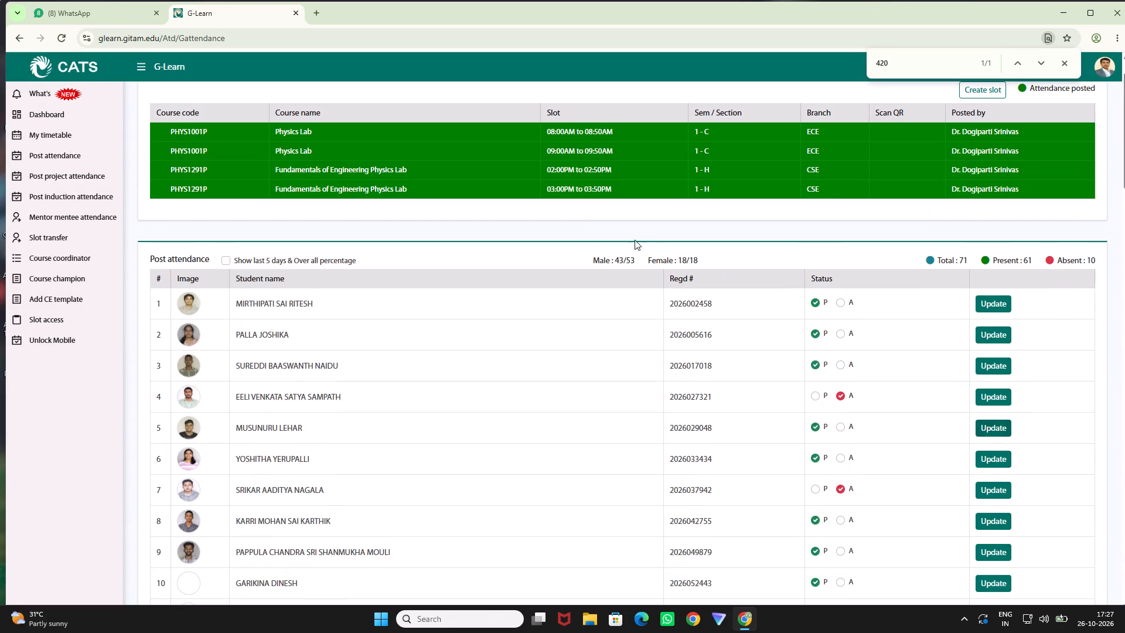
click(334, 149)
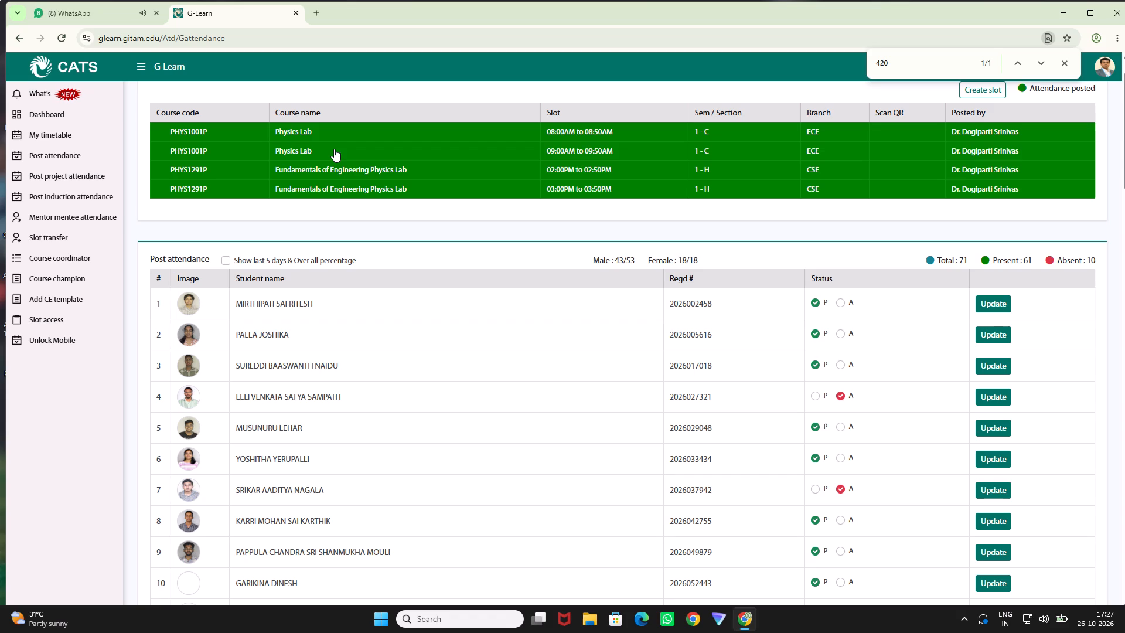
key(ctrl+f)
key(Return)
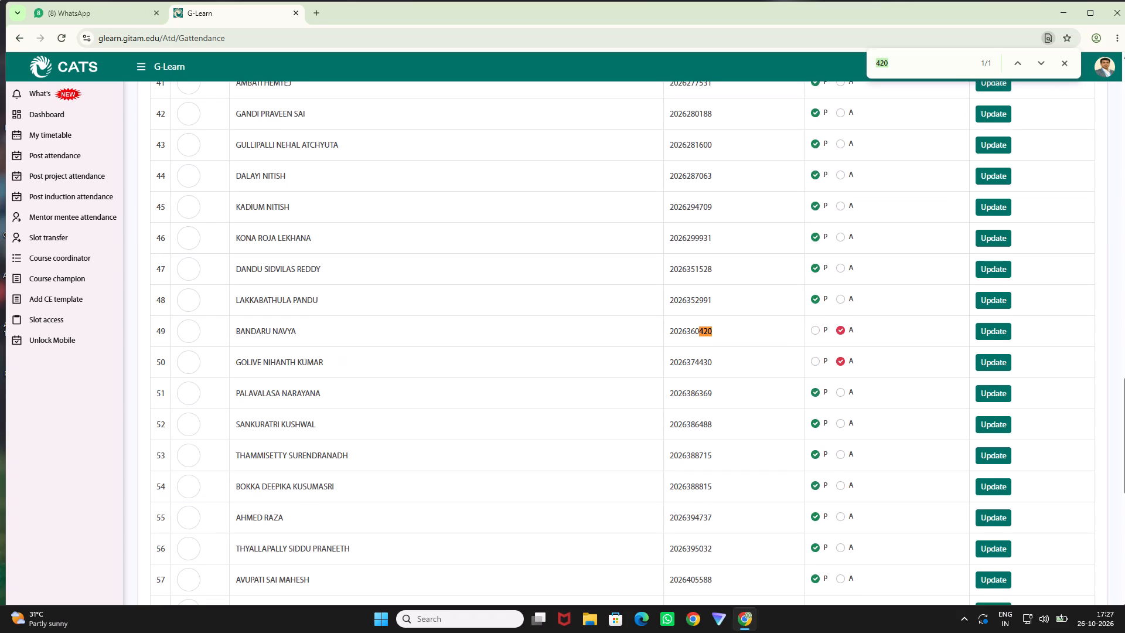
click(819, 331)
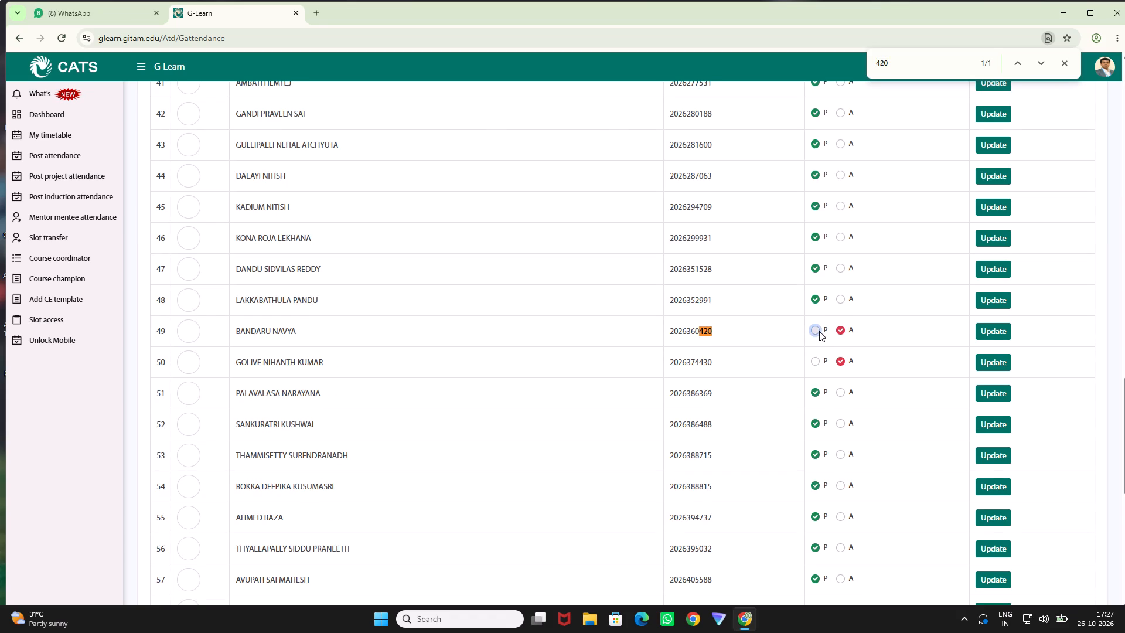
click(986, 335)
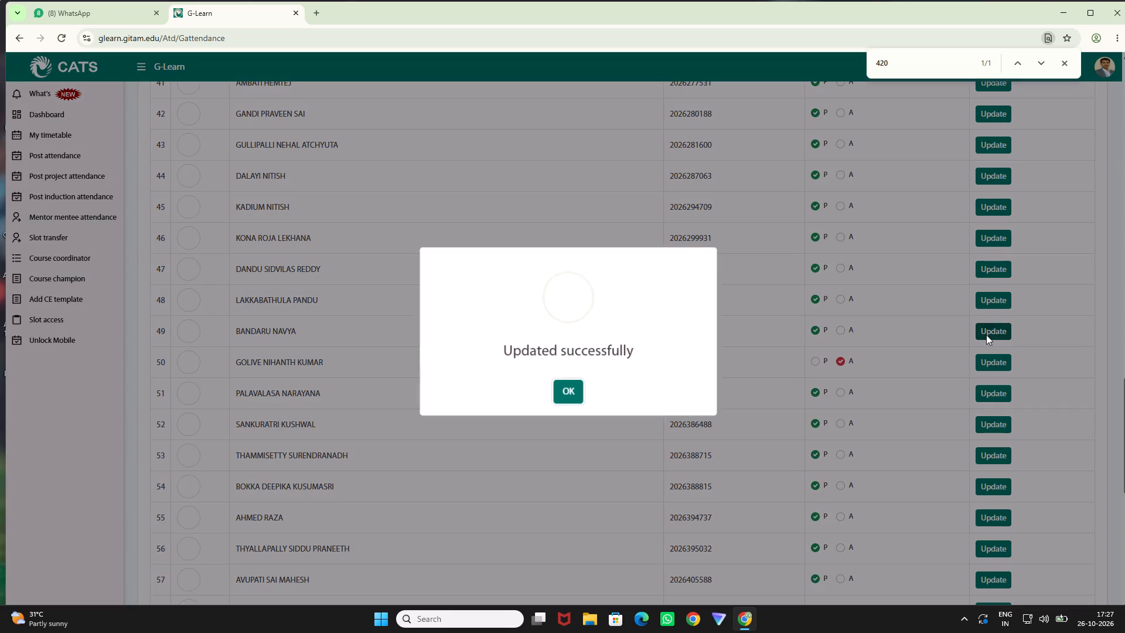
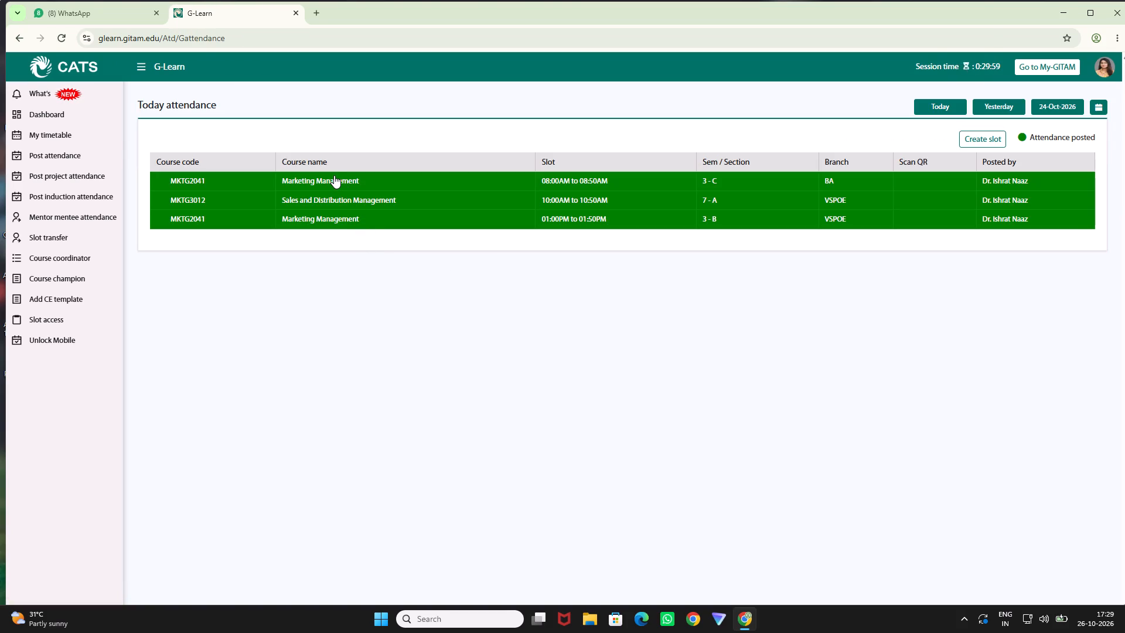
Open the 08:00AM to 08:50AM Marketing Management 3 - C attendance list and locate the student whose status needs correcting.
click(334, 175)
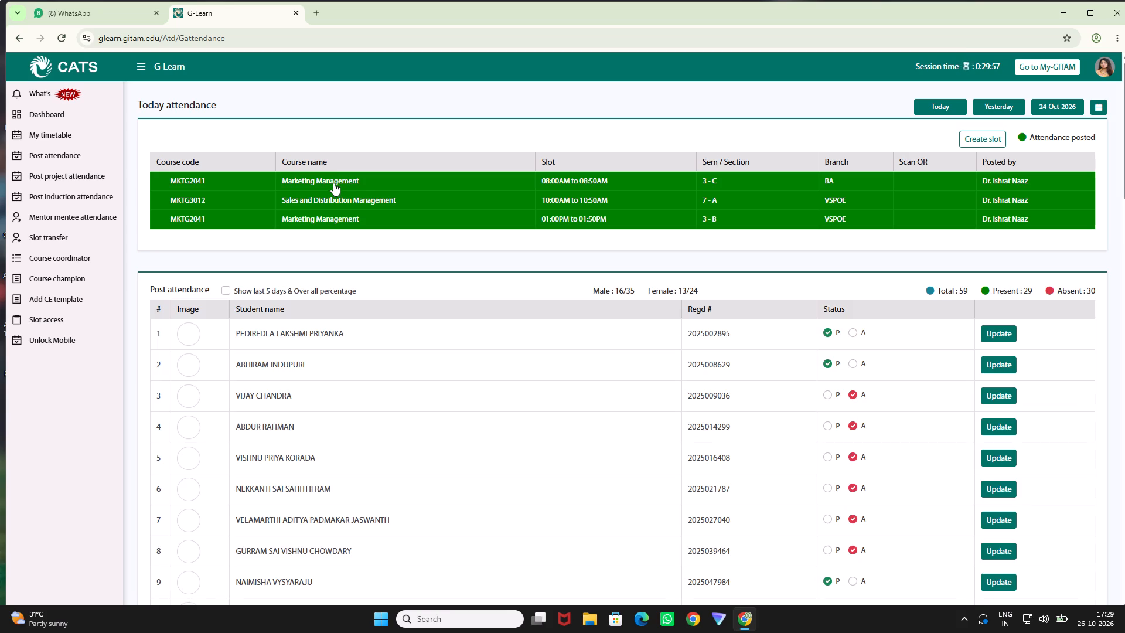
scroll(329, 350, down, 6)
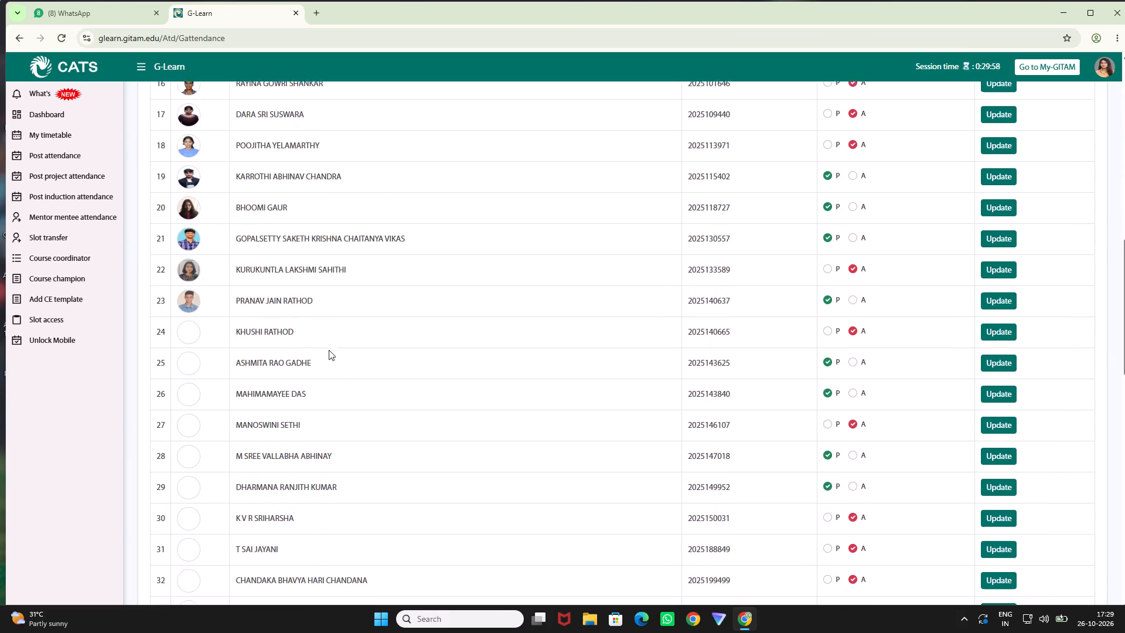
scroll(329, 350, down, 5)
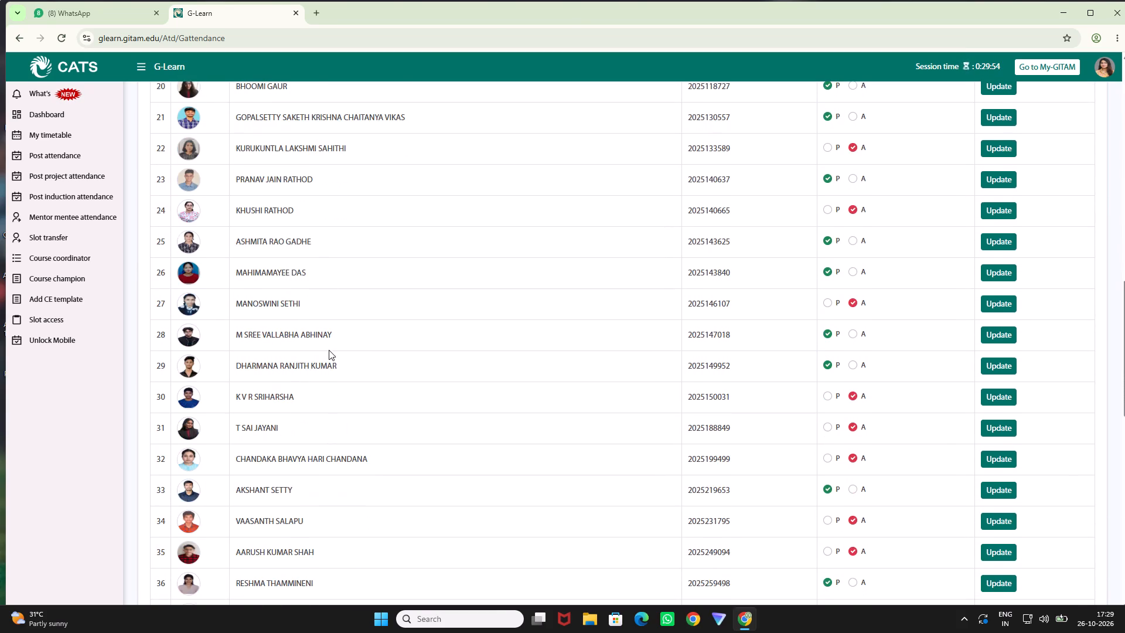
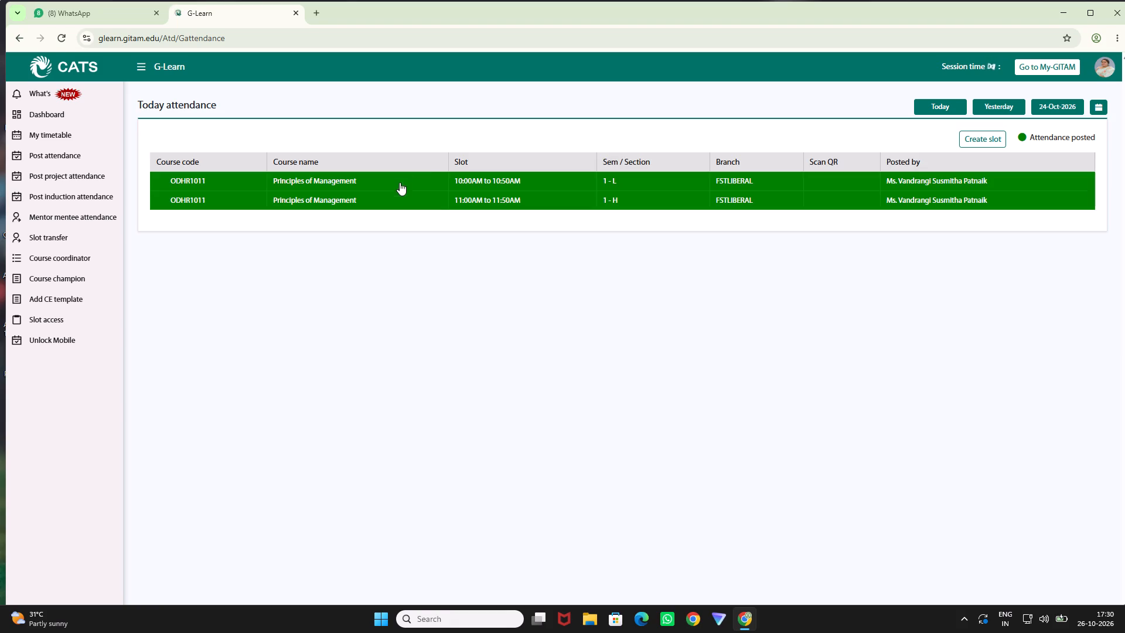
Open the 10:00AM to 10:50AM Principles of Management 1 - L attendance list and look through its students and their statuses.
click(431, 177)
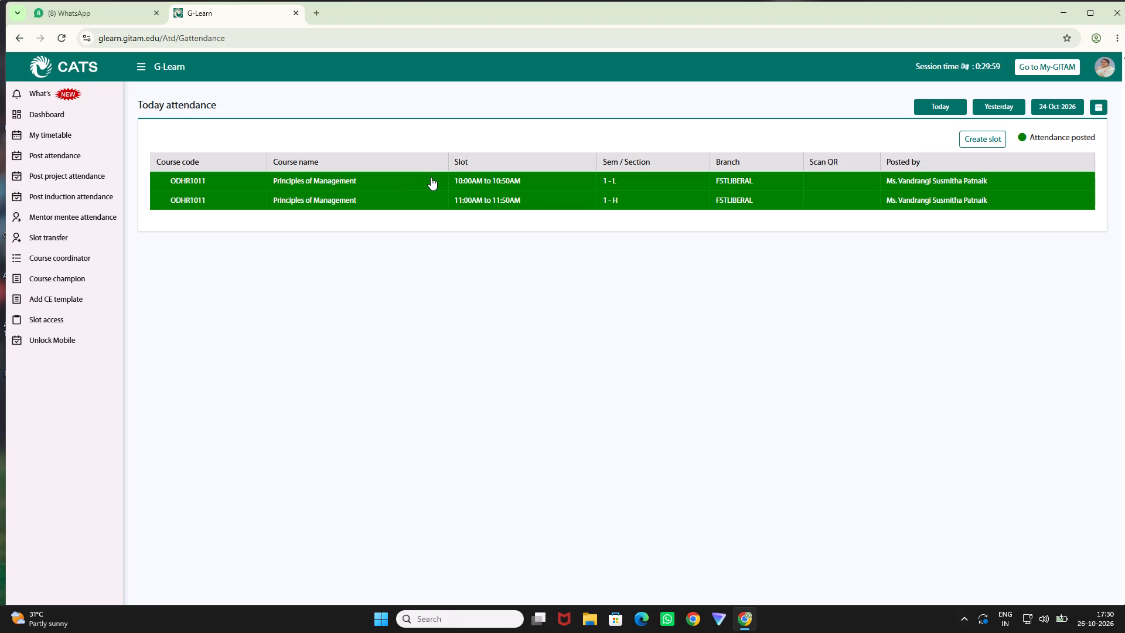
click(513, 179)
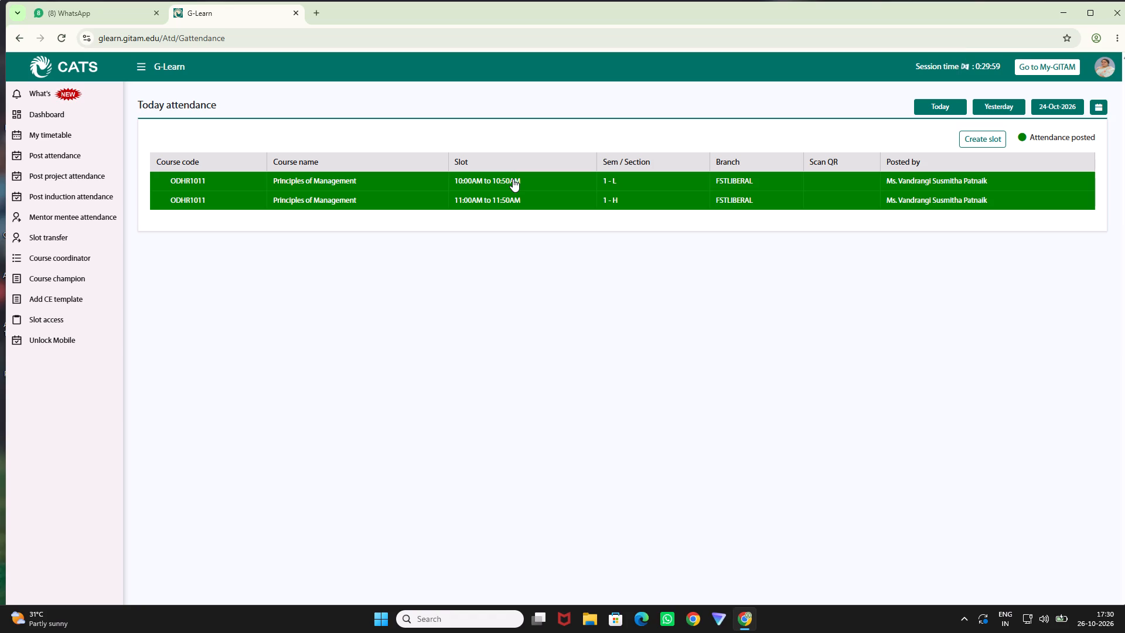
double_click(513, 179)
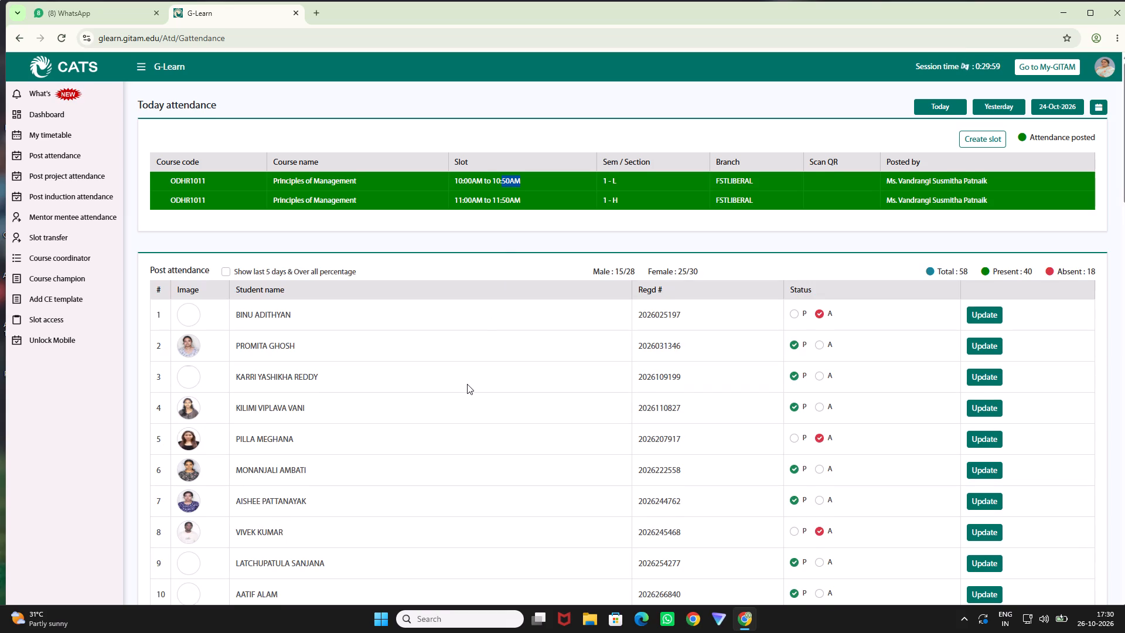
scroll(467, 384, down, 12)
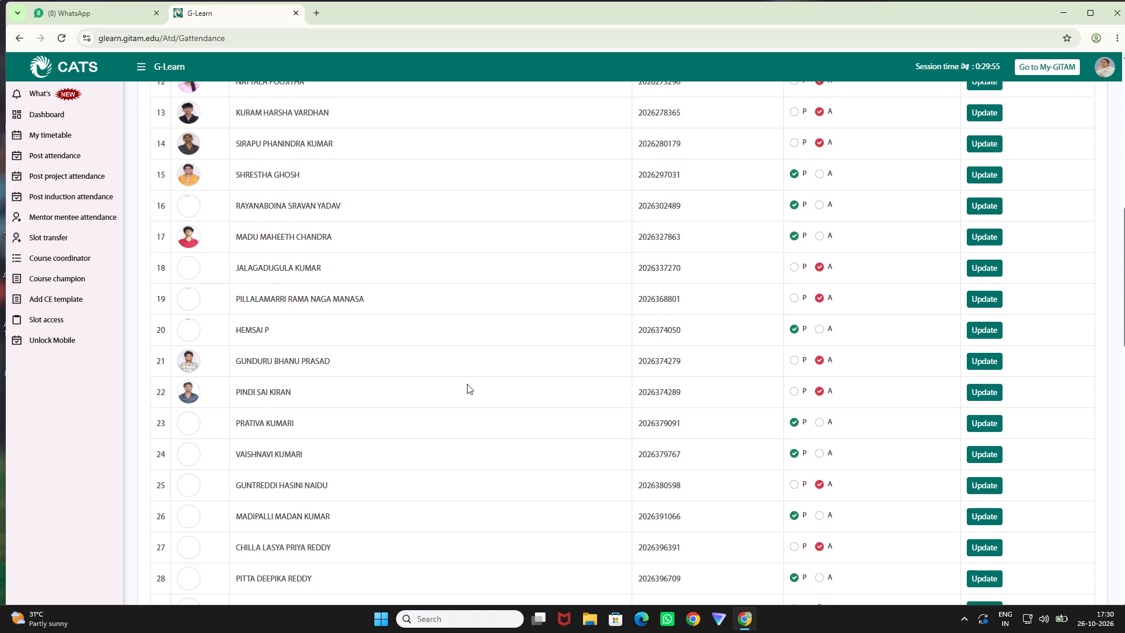
scroll(467, 384, down, 11)
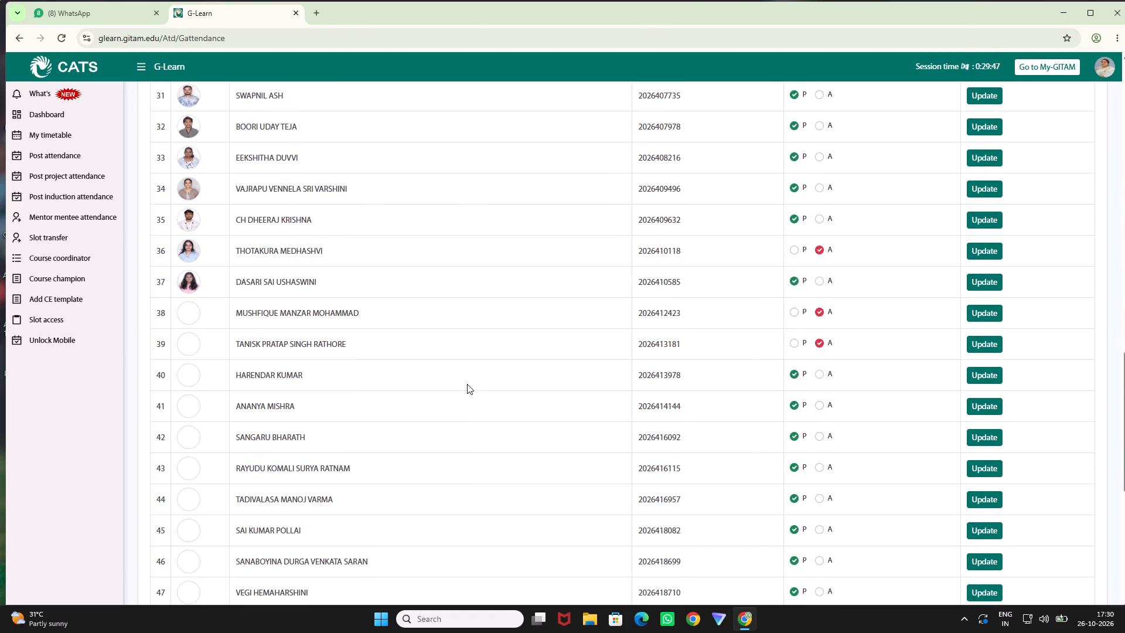
scroll(467, 384, down, 5)
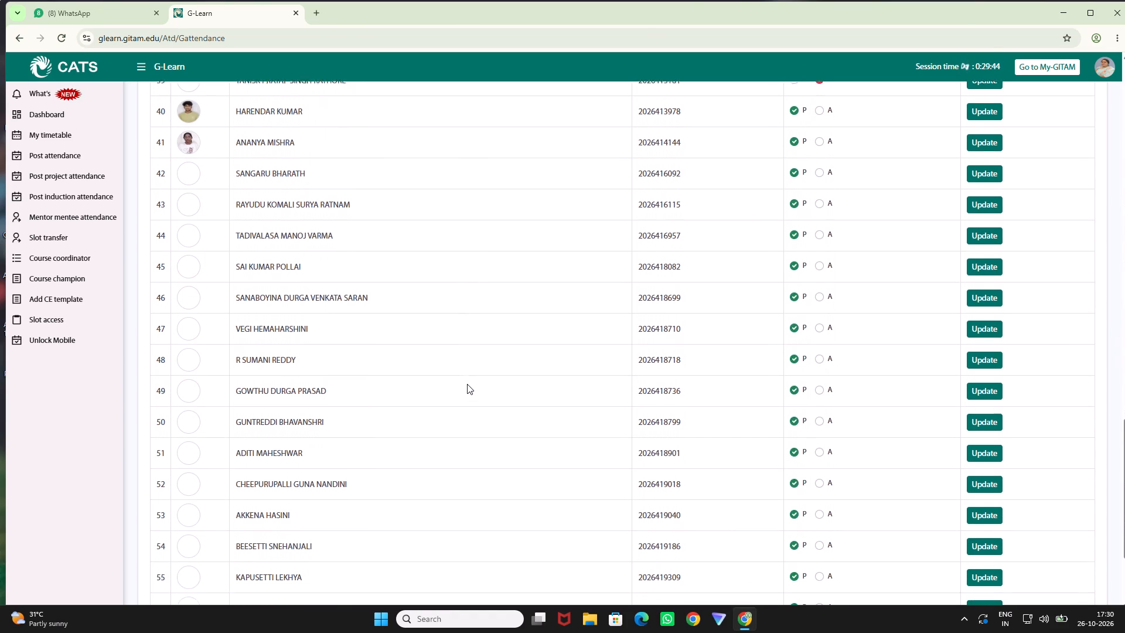
scroll(467, 384, down, 3)
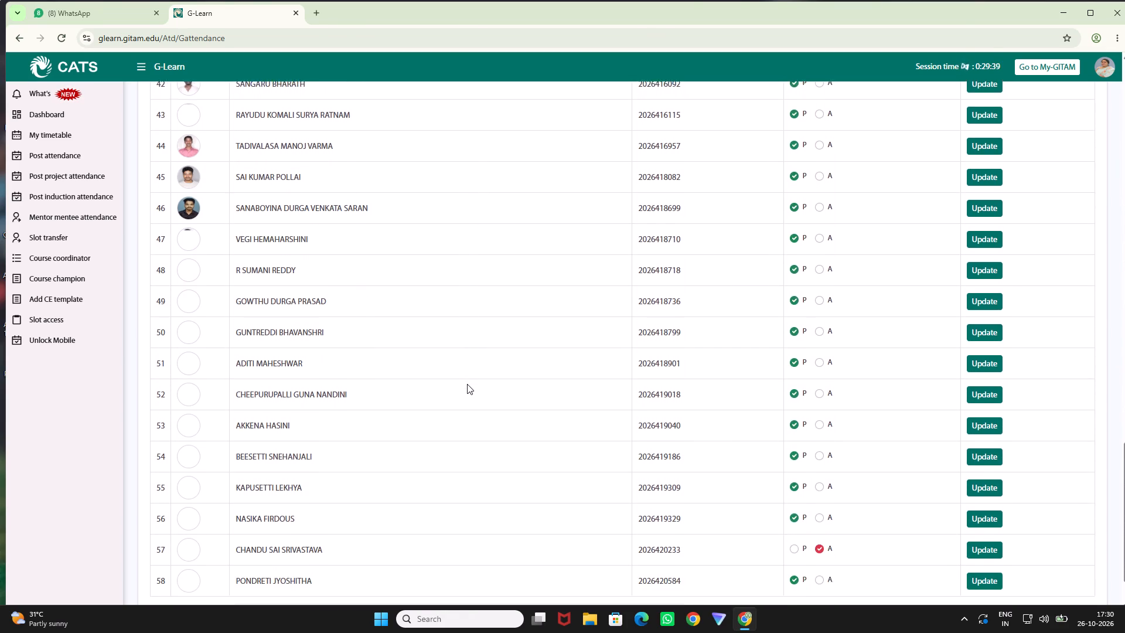
scroll(467, 384, down, 1)
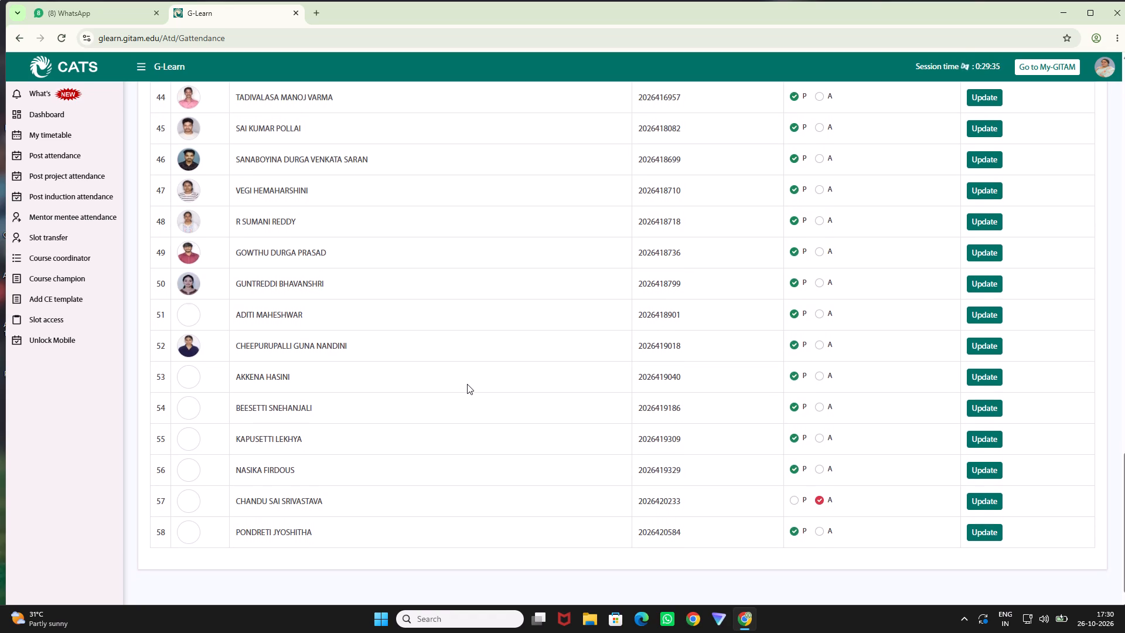
scroll(467, 384, down, 2)
scroll(467, 384, up, 11)
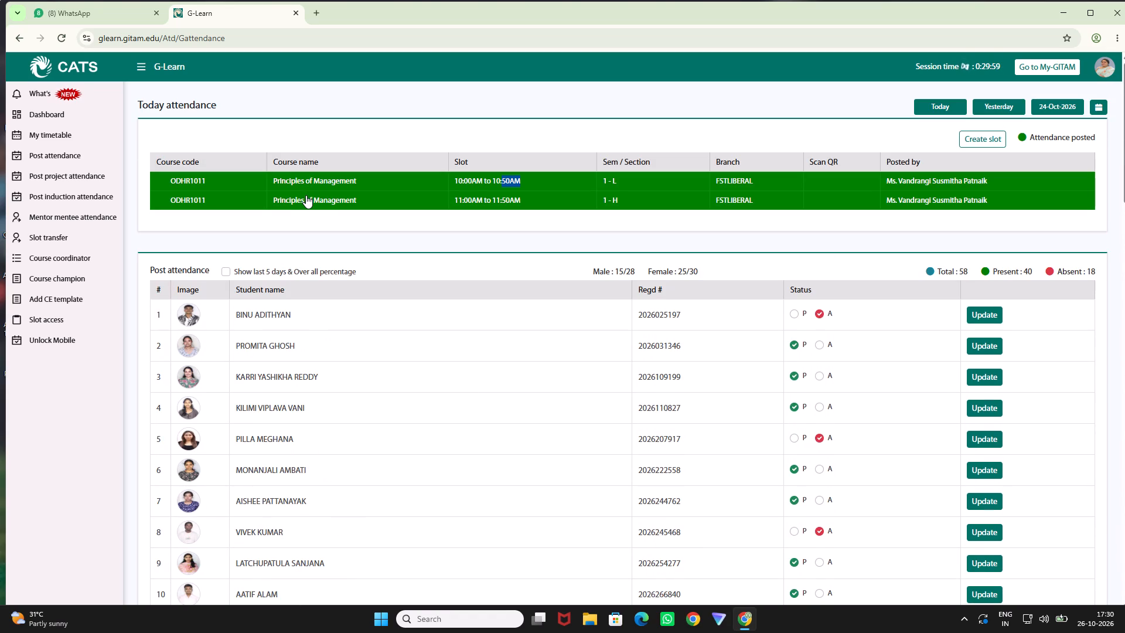
Open the 11:00AM to 11:50AM Principles of Management 1 - H attendance list and search the page for HANU.
click(306, 195)
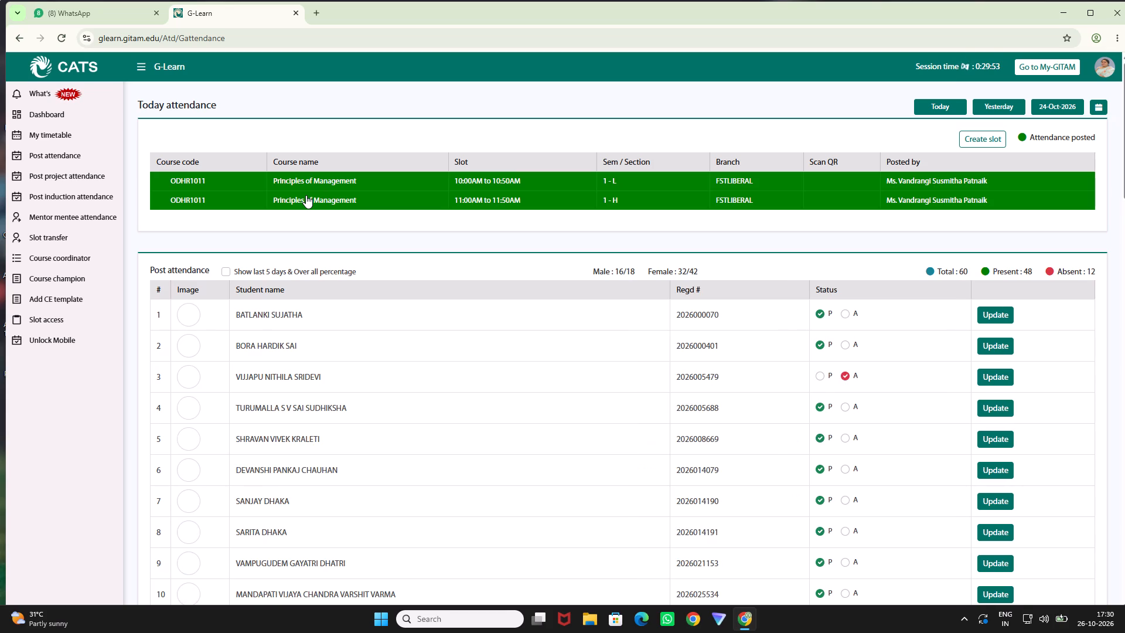
scroll(284, 337, right, 1)
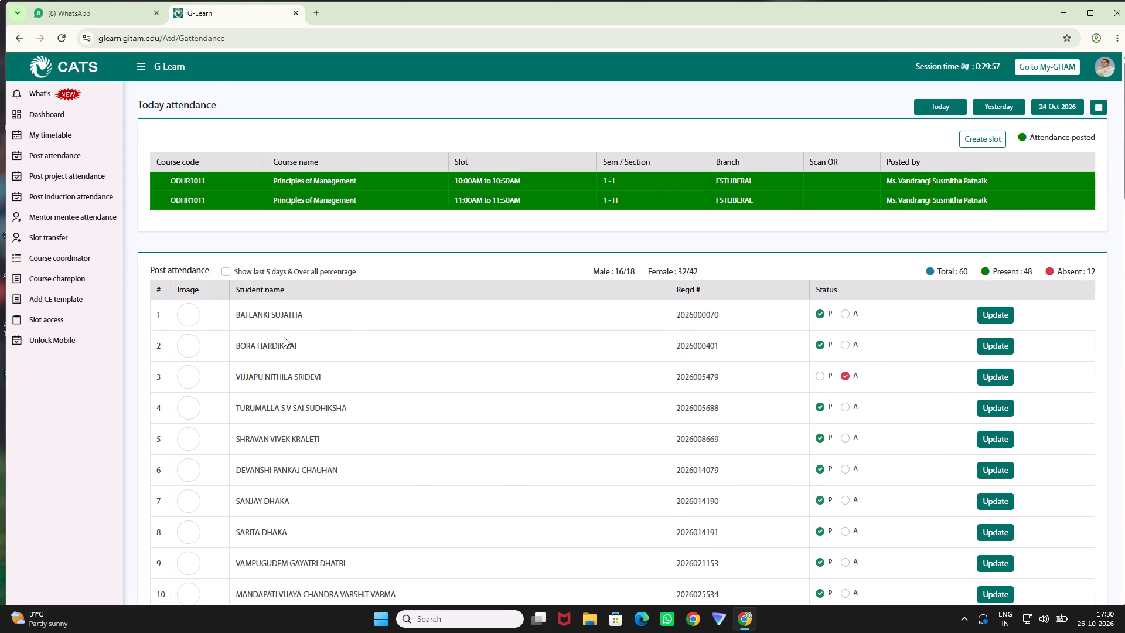
scroll(284, 337, right, 1)
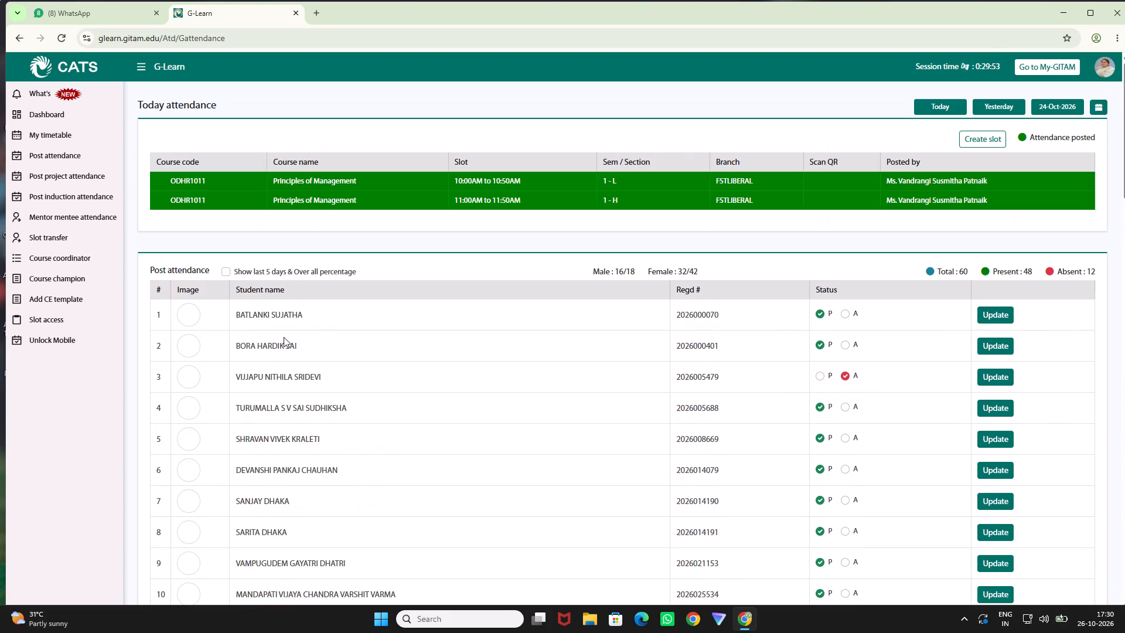
click(317, 205)
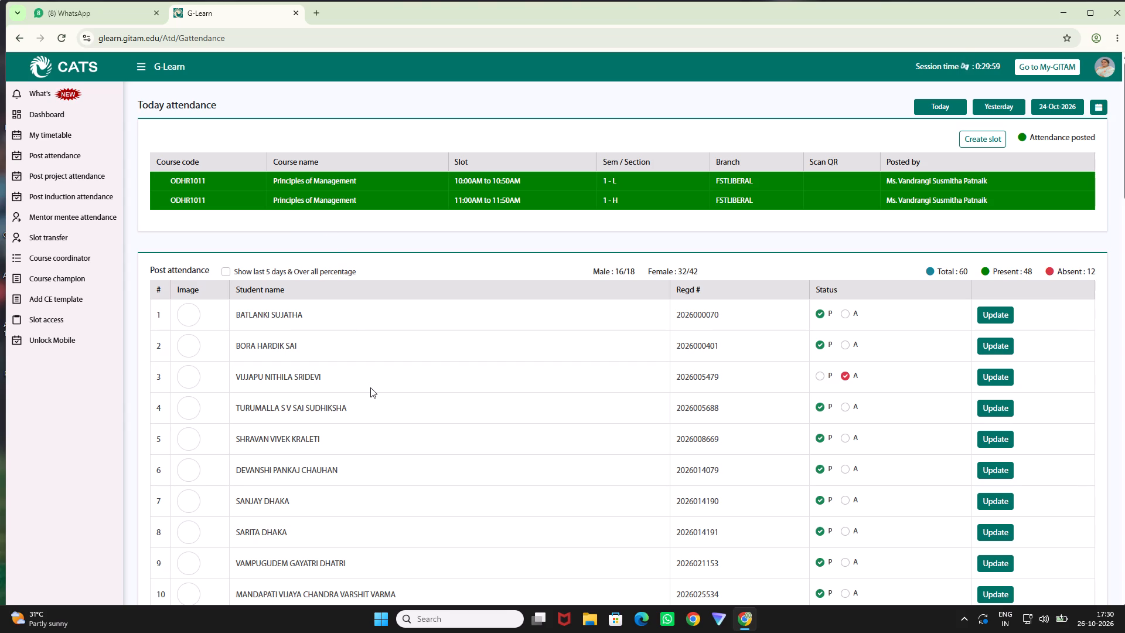
key(ctrl+f)
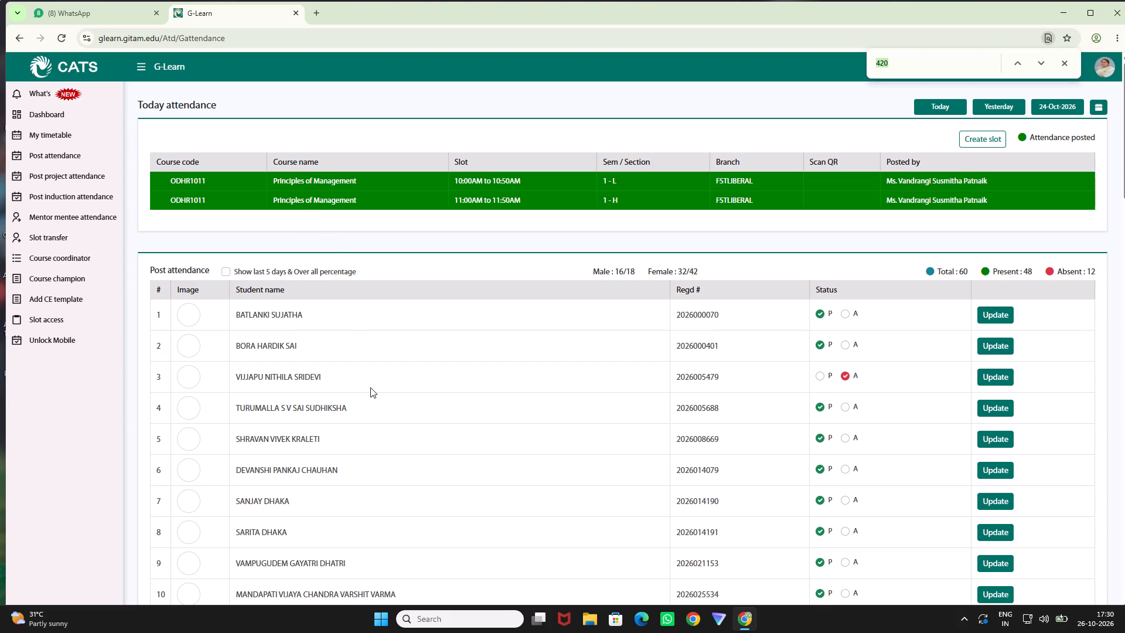
text(HANU)
click(1065, 63)
click(1063, 63)
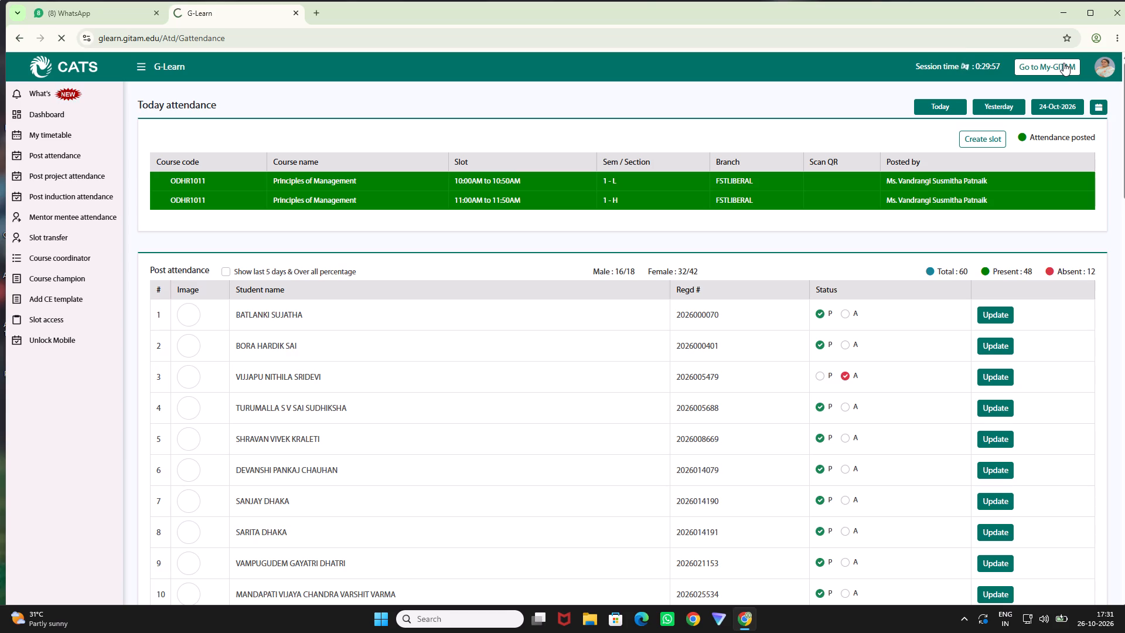
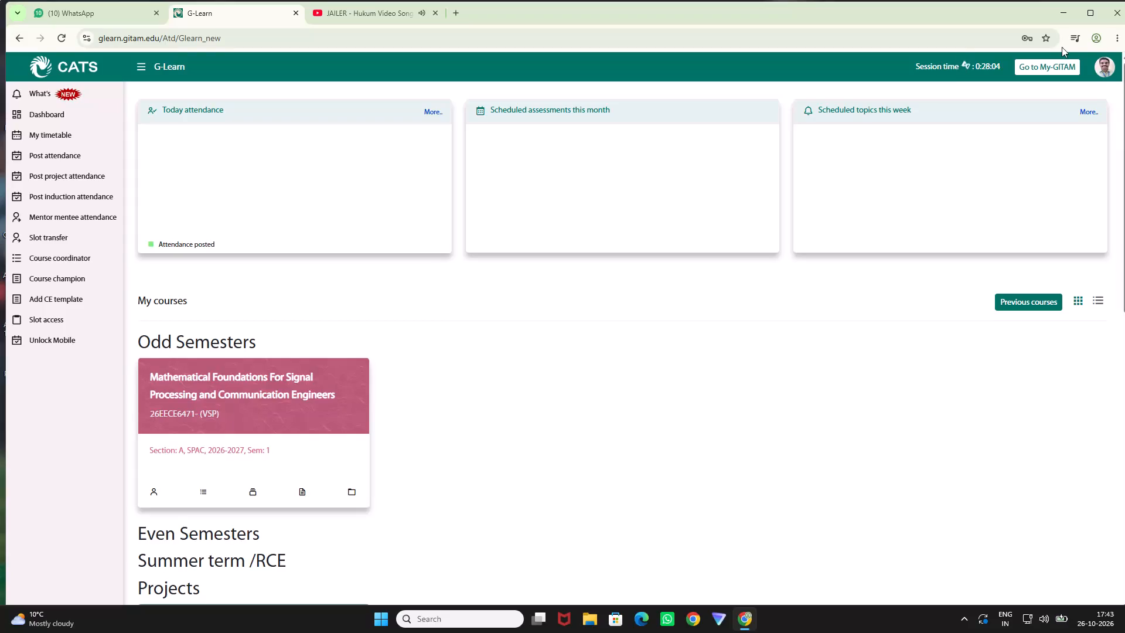
Leave G-Learn and go to the My-GITAM portal.
click(1044, 70)
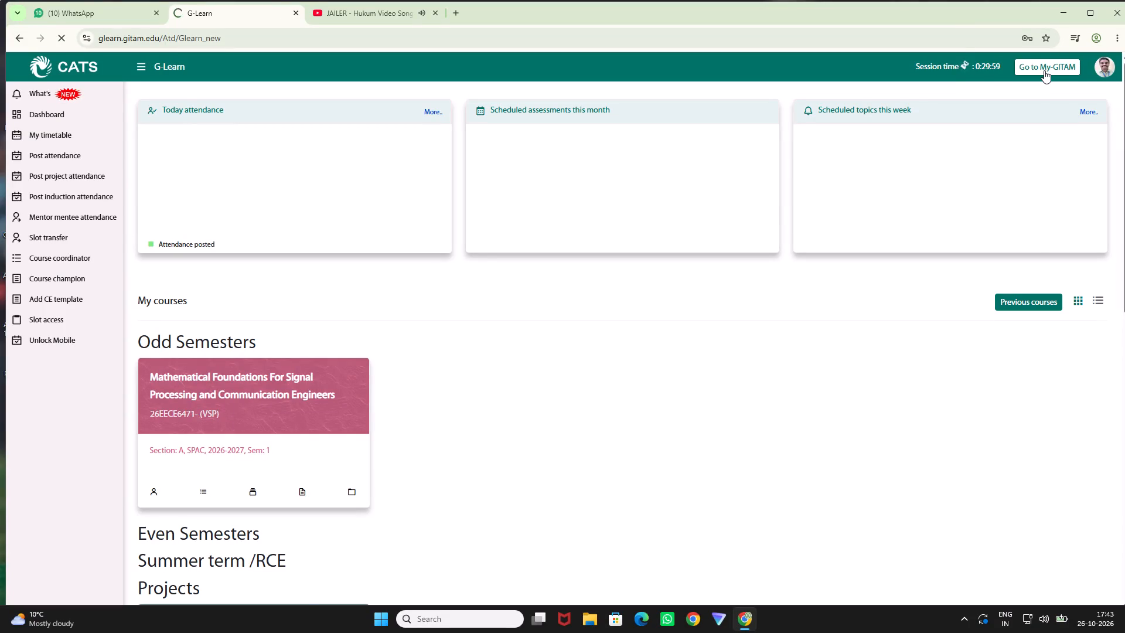